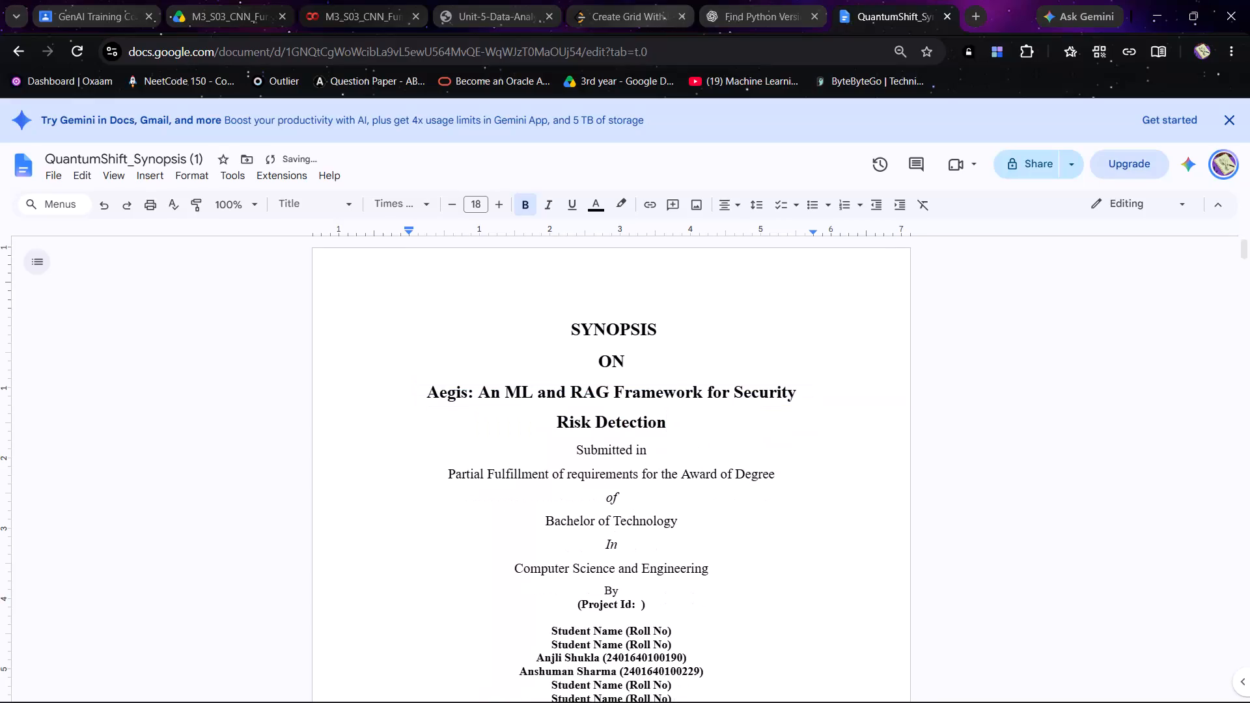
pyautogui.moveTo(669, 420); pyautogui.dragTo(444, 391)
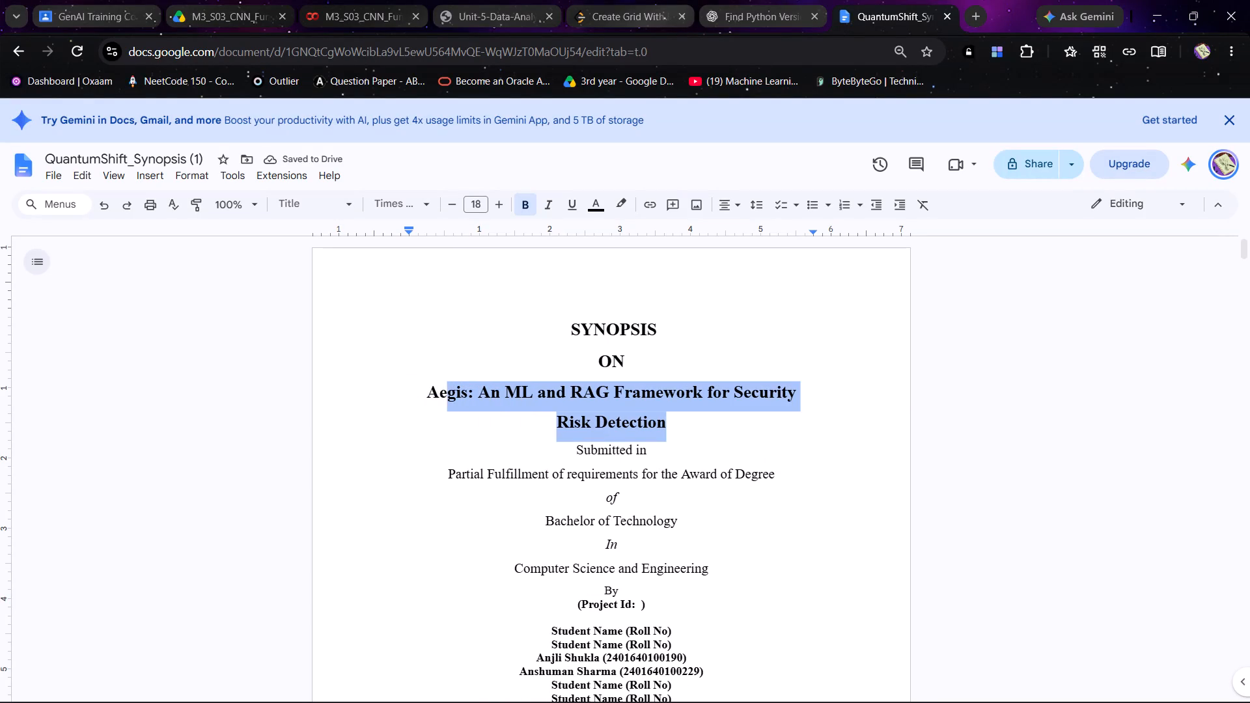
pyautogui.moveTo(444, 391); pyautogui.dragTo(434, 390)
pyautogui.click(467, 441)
# Replace the first "Student Name" placeholder on the synopsis cover page with the team member's name.
pyautogui.scroll(-1, 467, 441)
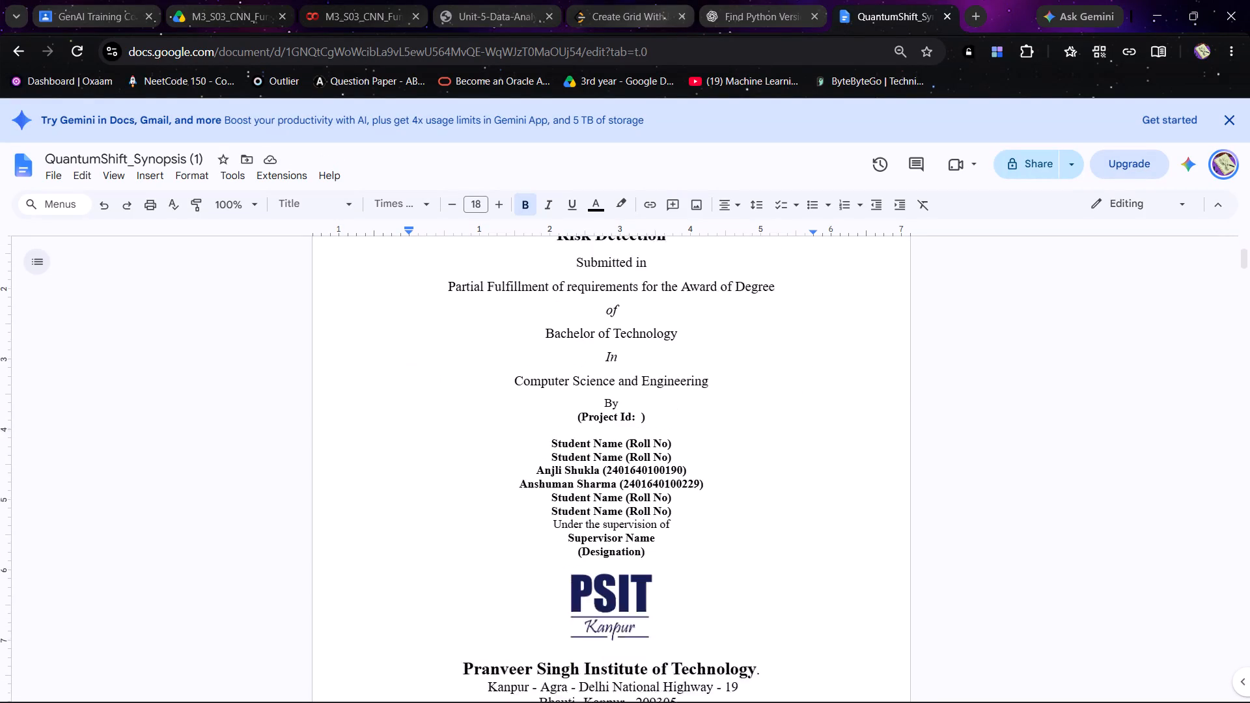
pyautogui.scroll(-1, 467, 441)
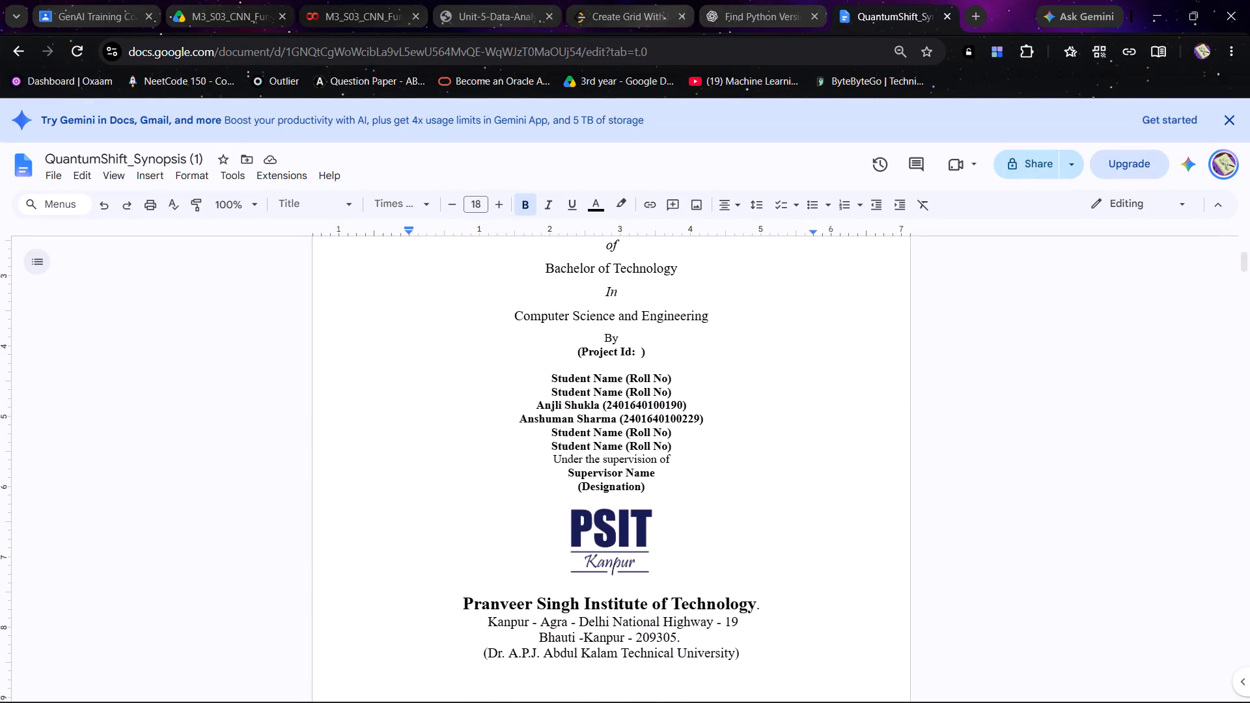
pyautogui.click(623, 379)
pyautogui.press('BackSpace')
pyautogui.press('BackSpace')
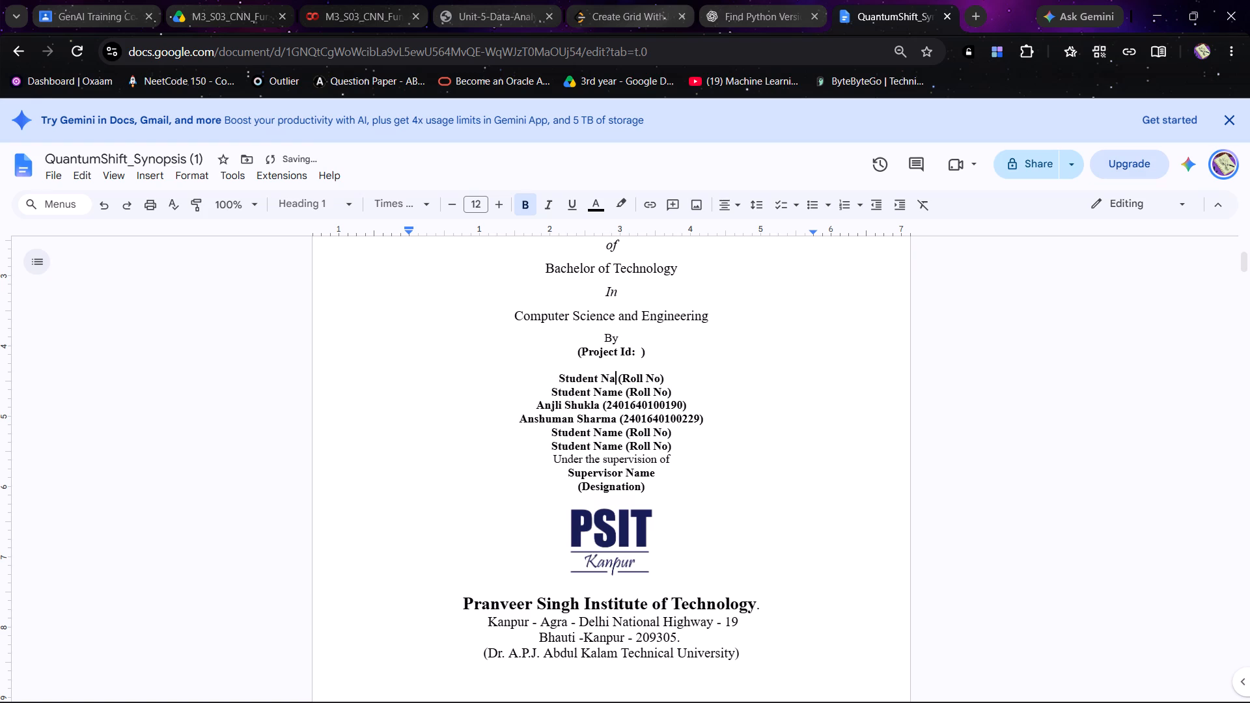
pyautogui.press('BackSpace')
pyautogui.press('BackSpace')
pyautogui.press('BackSpace')
pyautogui.press('BackSpace')
pyautogui.press('BackSpace')
pyautogui.press('BackSpace')
pyautogui.press('BackSpace')
pyautogui.press('BackSpace')
pyautogui.press('BackSpace')
pyautogui.press('BackSpace')
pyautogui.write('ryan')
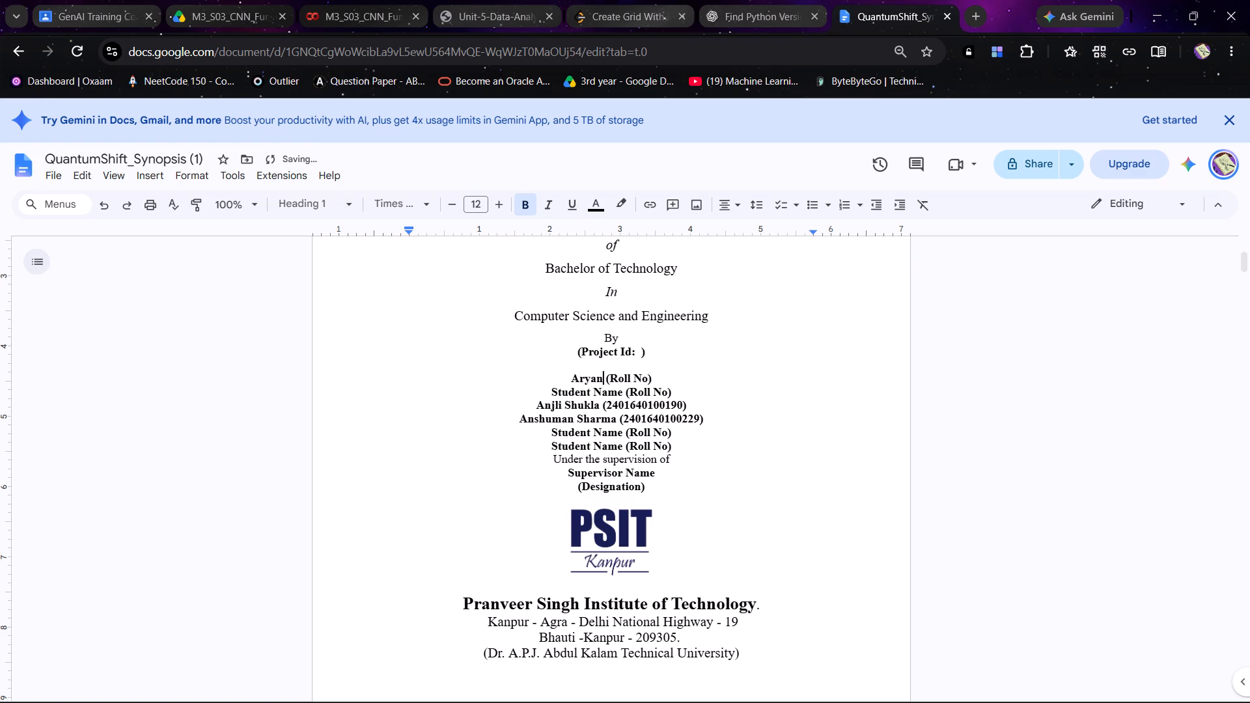
# Replace the "Roll No" placeholder in the first student line with that team member's roll number, keeping the parentheses.
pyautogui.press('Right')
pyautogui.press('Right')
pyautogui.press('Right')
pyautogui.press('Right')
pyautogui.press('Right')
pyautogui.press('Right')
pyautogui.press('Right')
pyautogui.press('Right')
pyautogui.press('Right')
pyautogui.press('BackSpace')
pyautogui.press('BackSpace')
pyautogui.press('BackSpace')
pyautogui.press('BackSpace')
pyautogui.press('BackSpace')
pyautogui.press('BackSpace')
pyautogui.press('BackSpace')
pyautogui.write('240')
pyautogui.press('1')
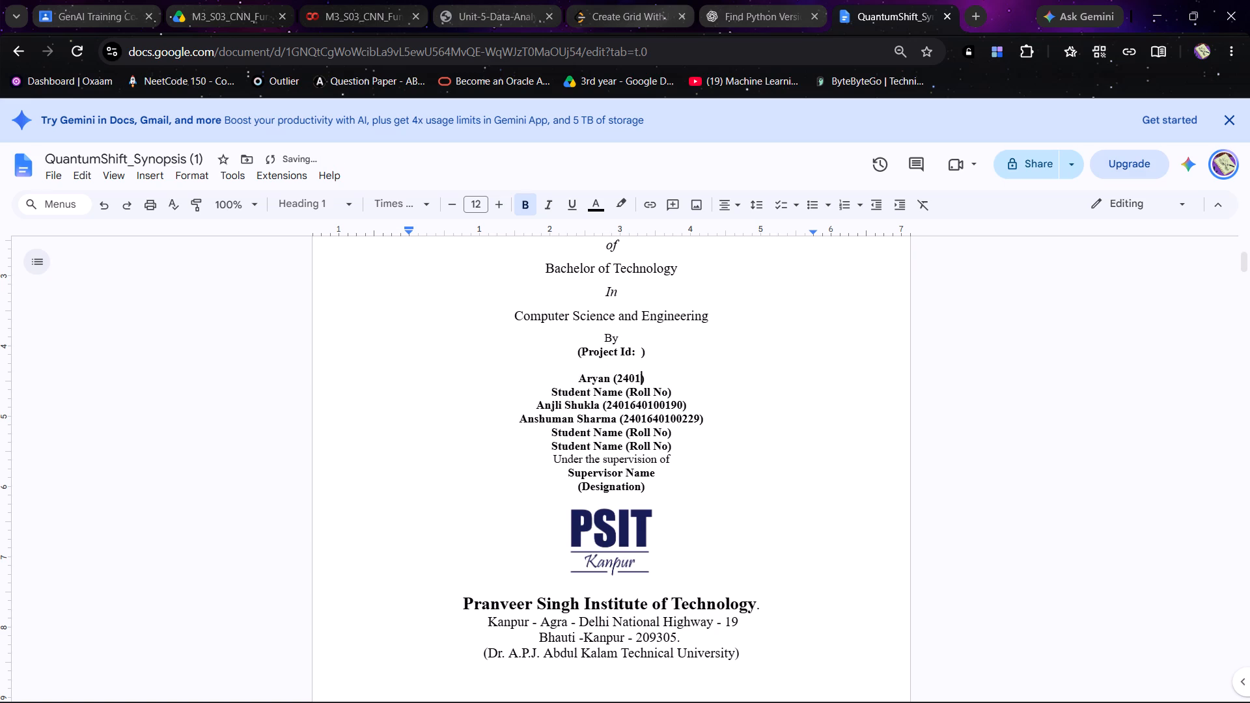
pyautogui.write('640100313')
# Review the synopsis body, covering the project objectives, the post-quantum cryptography background, the Aegis description and the special terms.
pyautogui.scroll(-1, 623, 379)
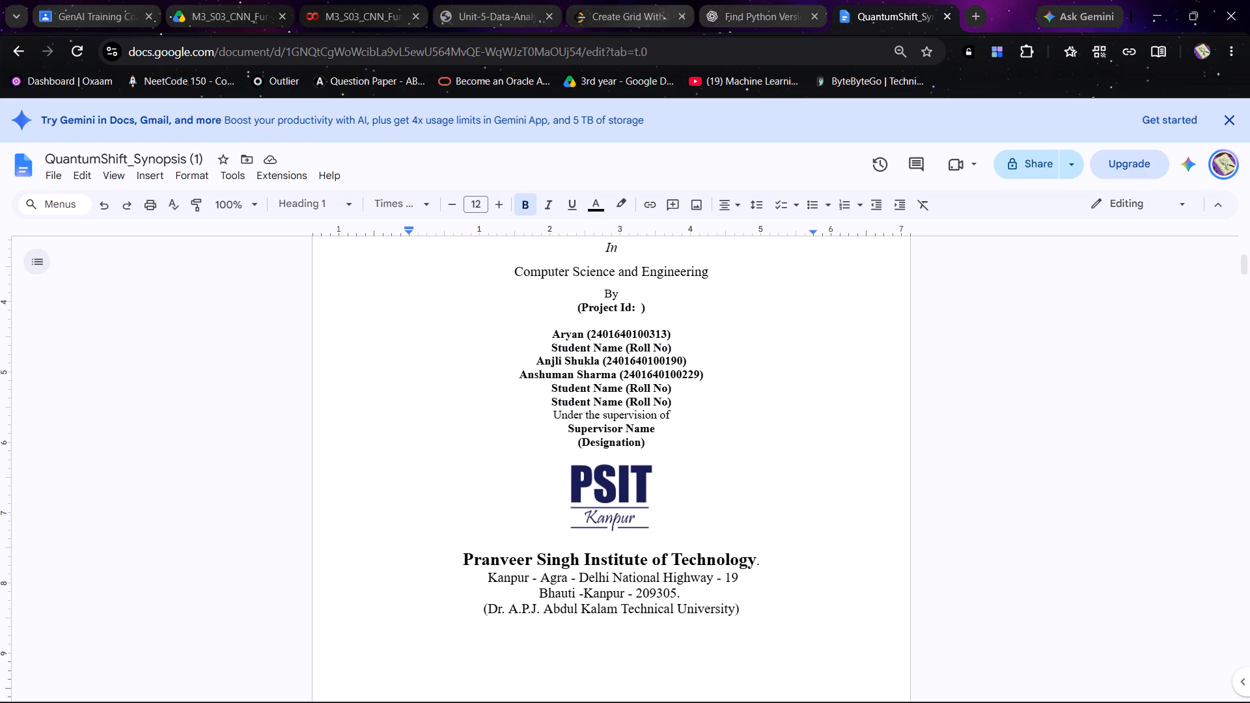
pyautogui.scroll(-6, 623, 379)
pyautogui.scroll(1, 623, 379)
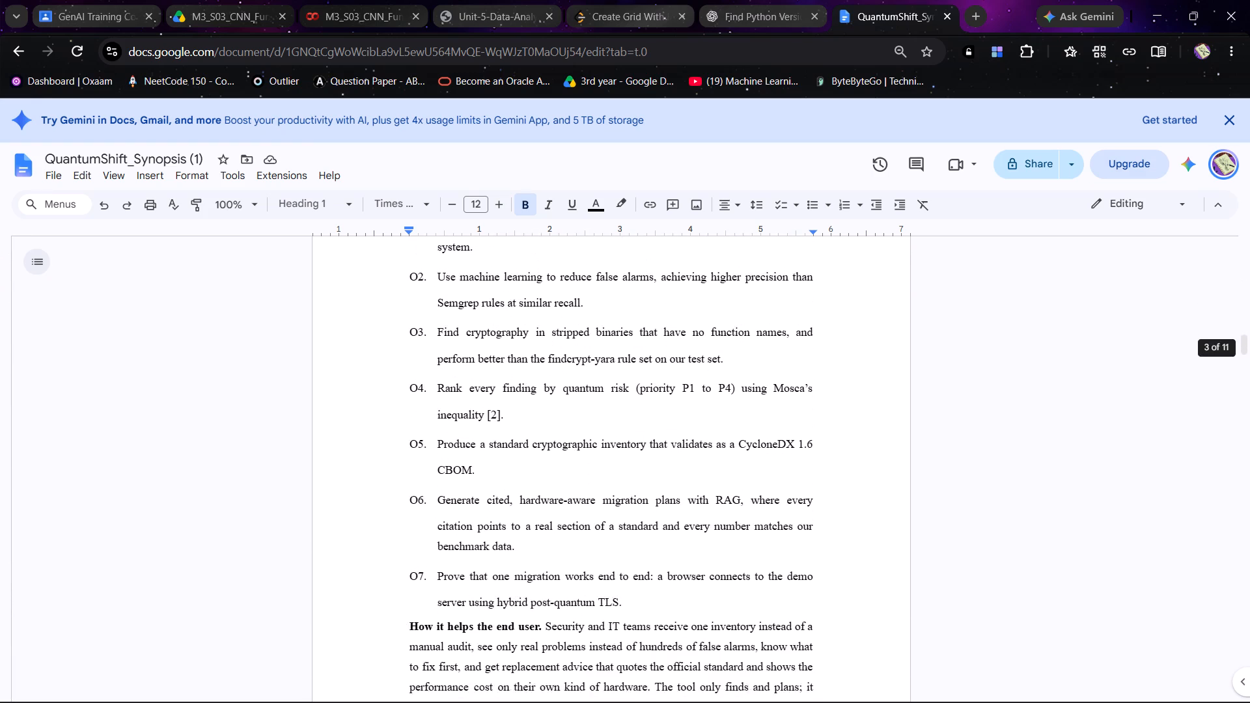
pyautogui.scroll(1, 623, 379)
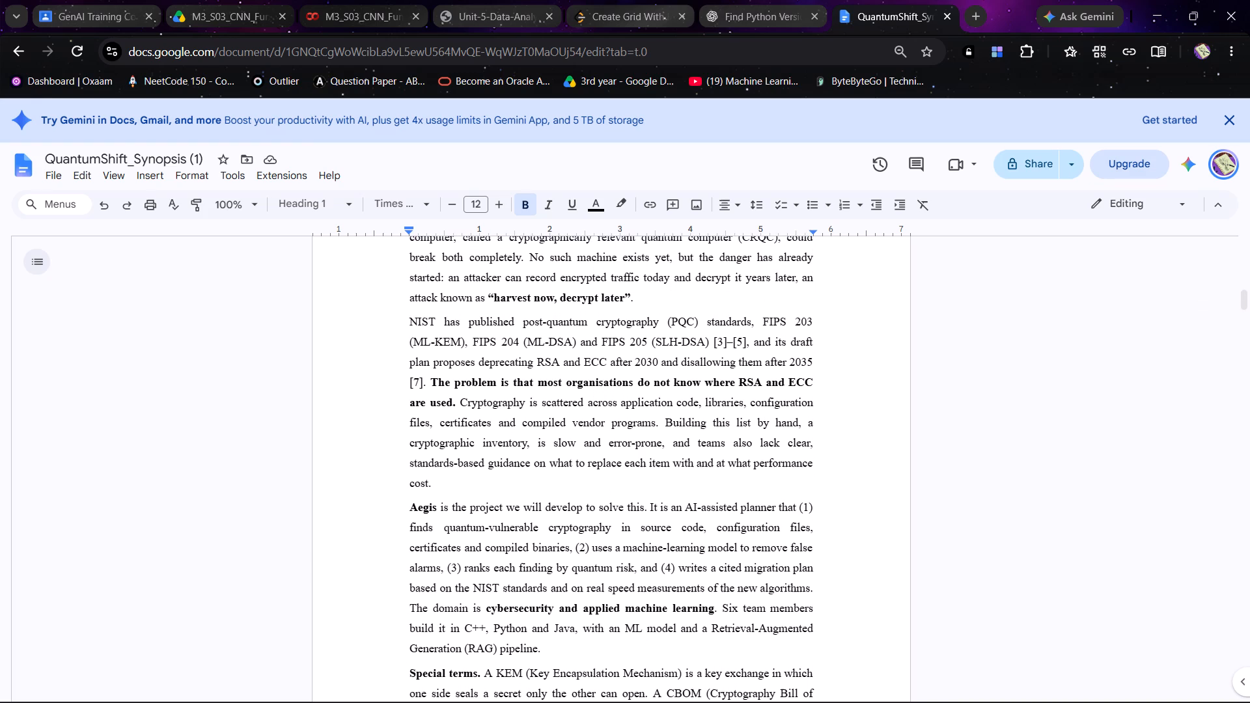
pyautogui.scroll(-1, 623, 379)
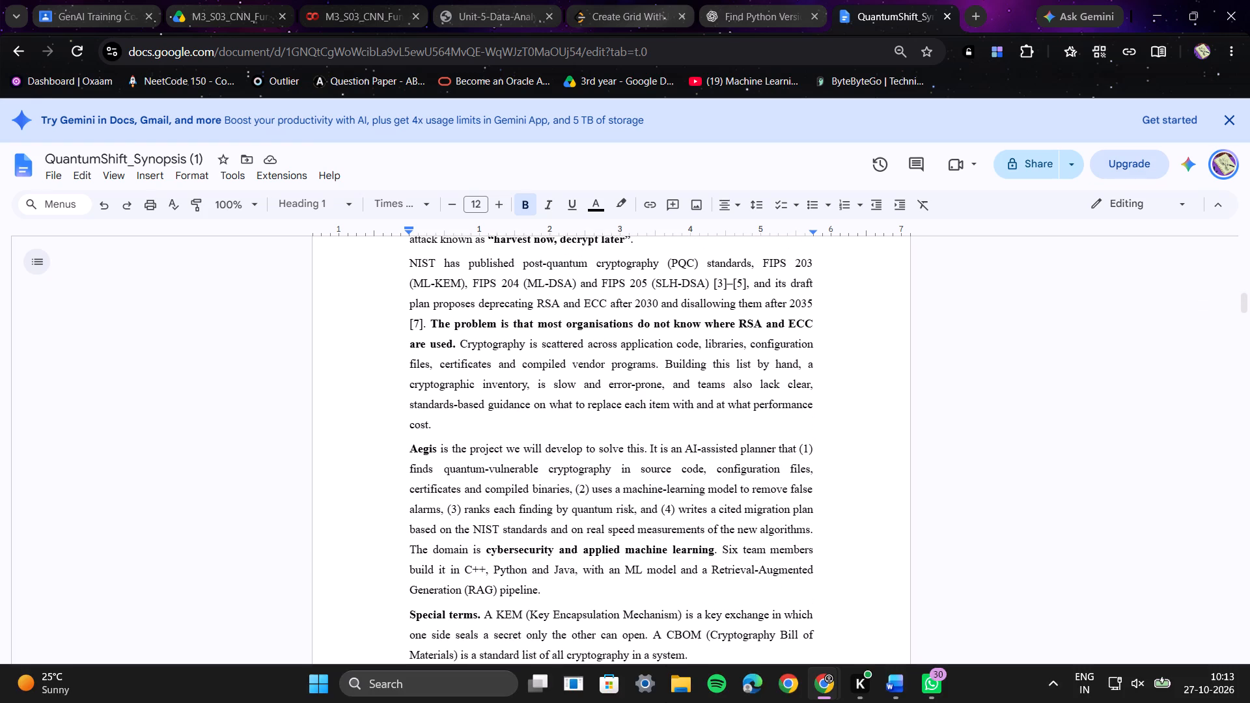
pyautogui.scroll(-1, 639, 553)
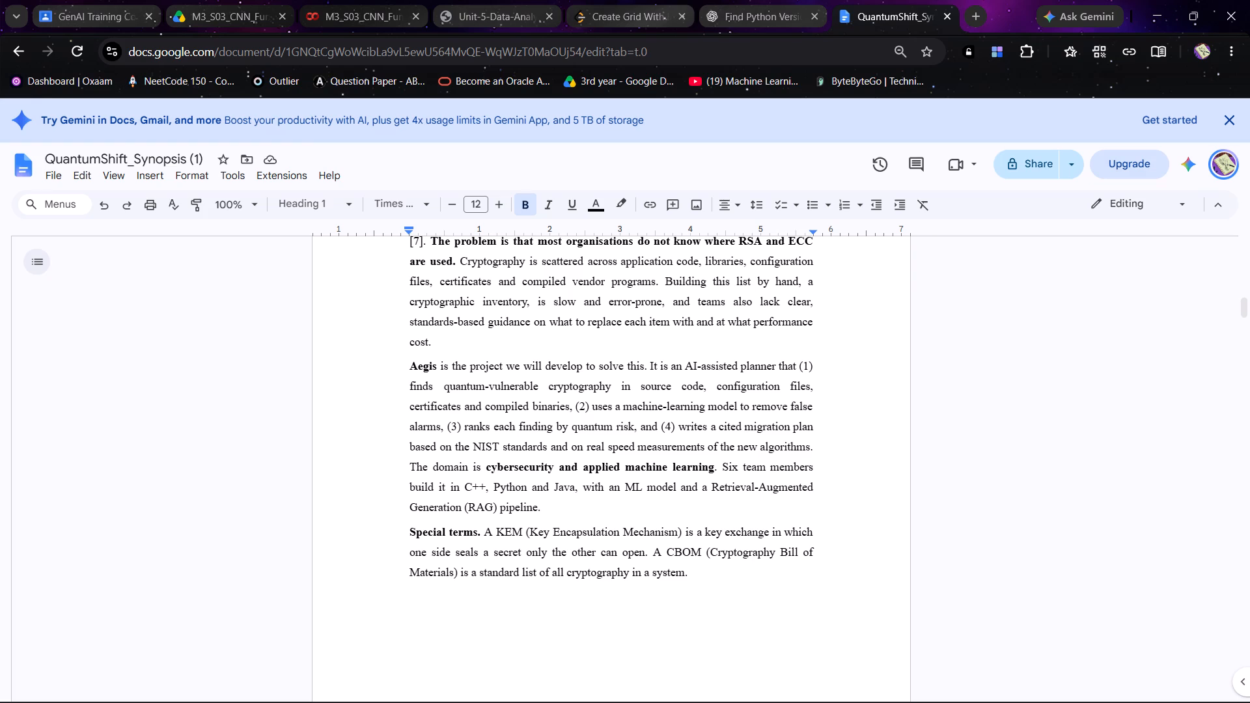
pyautogui.scroll(2, 663, 609)
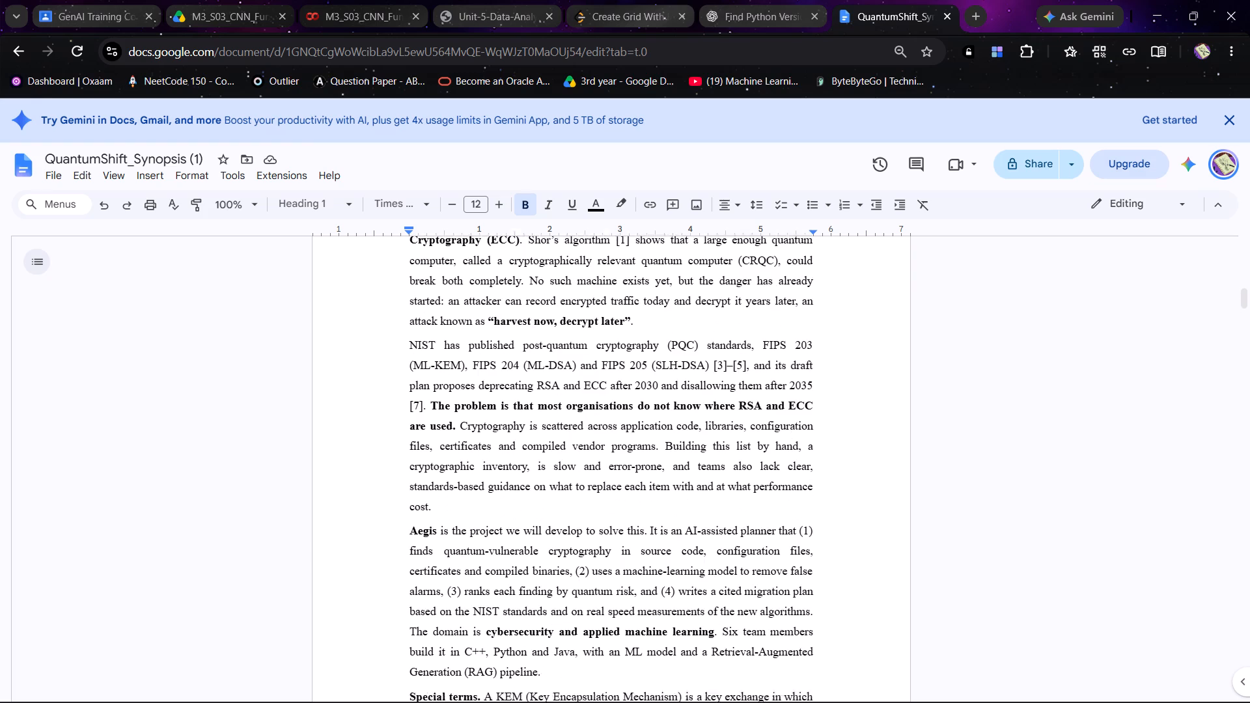
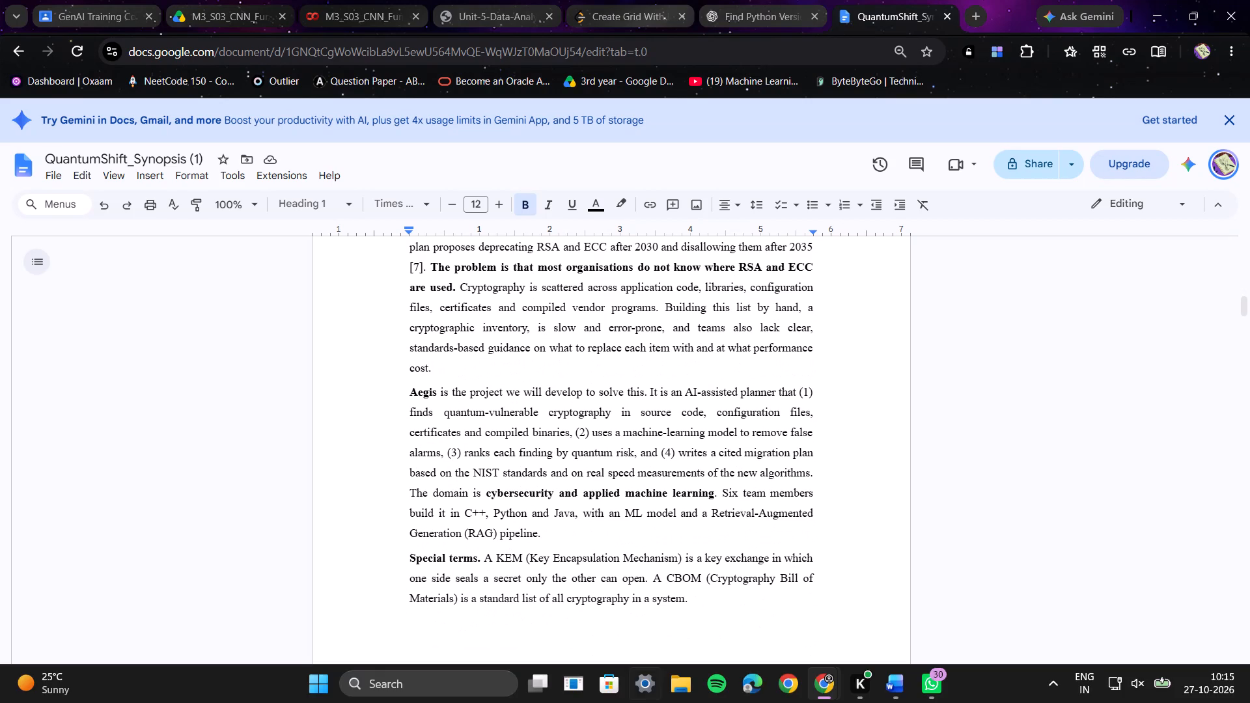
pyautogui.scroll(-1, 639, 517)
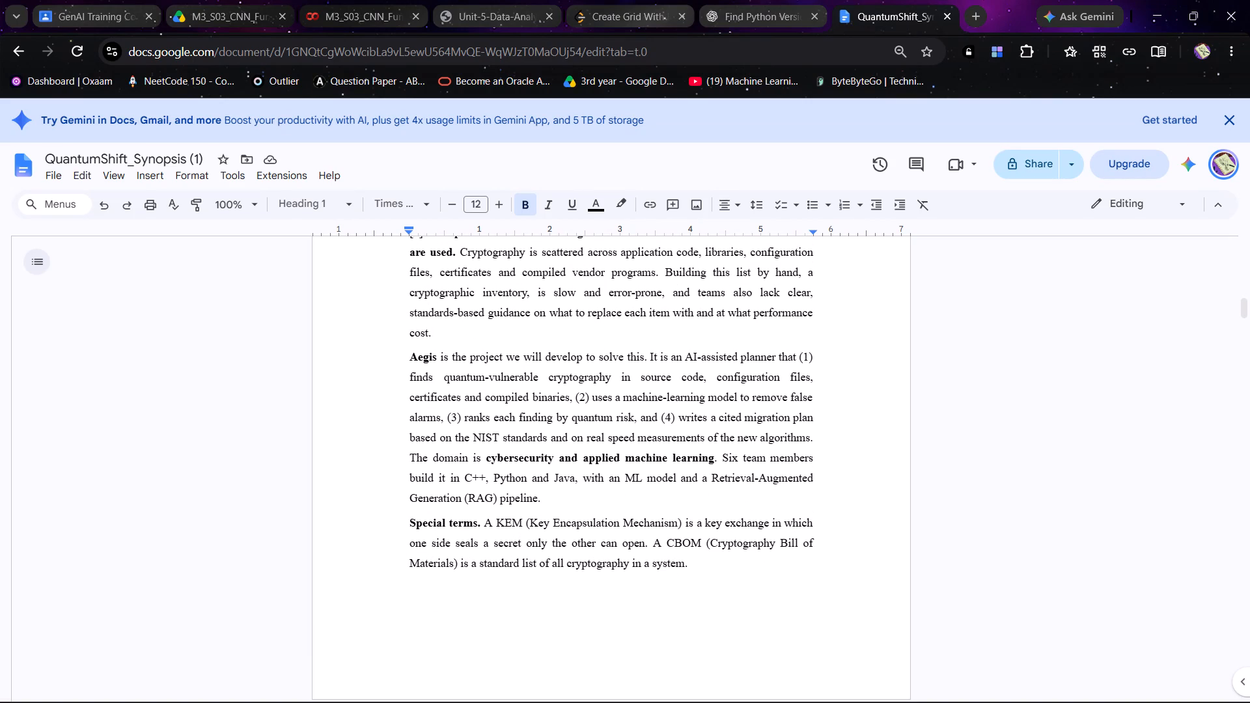
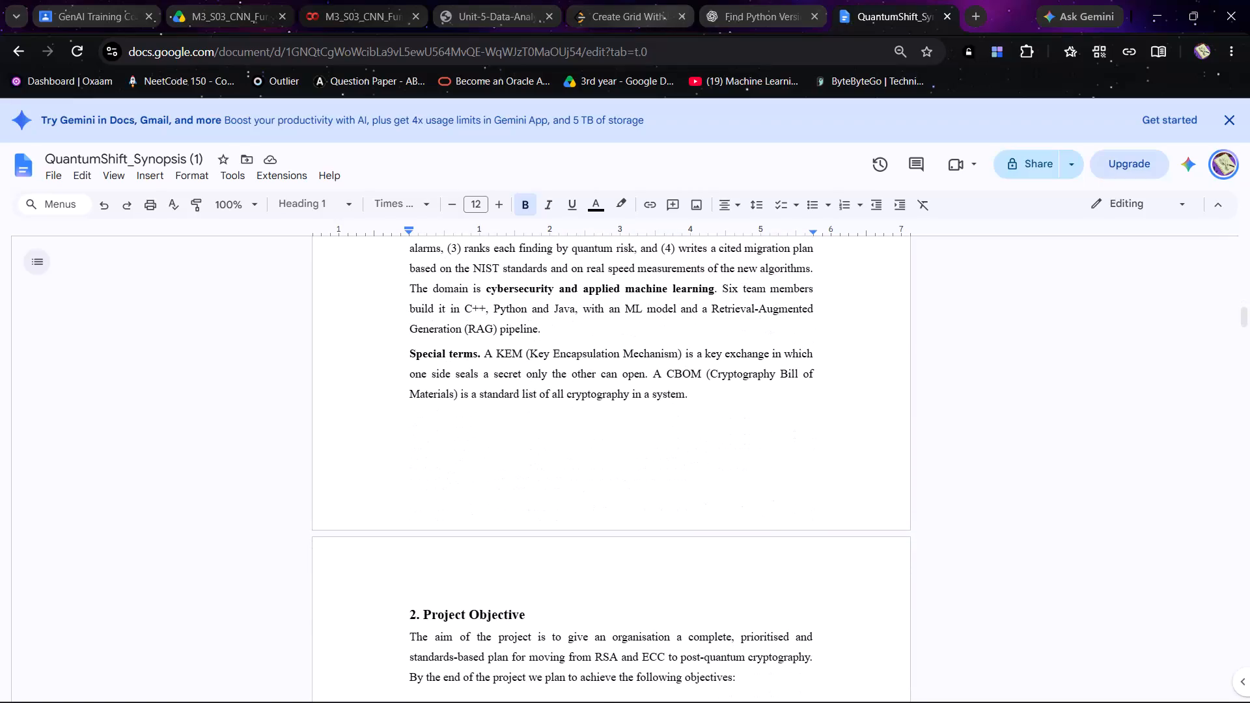
# Review the Project Objective section of the synopsis, including its introductory aim and the numbered objectives from O1 onward.
pyautogui.scroll(-1, 639, 517)
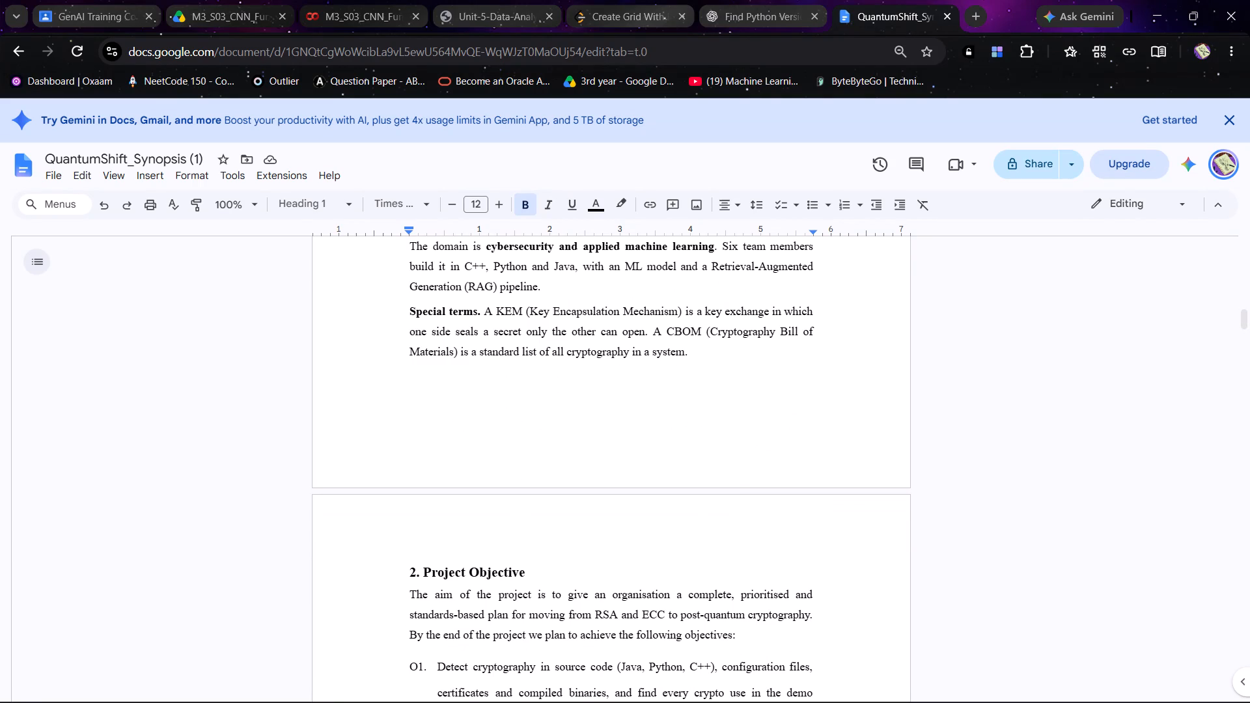
pyautogui.scroll(-2, 639, 517)
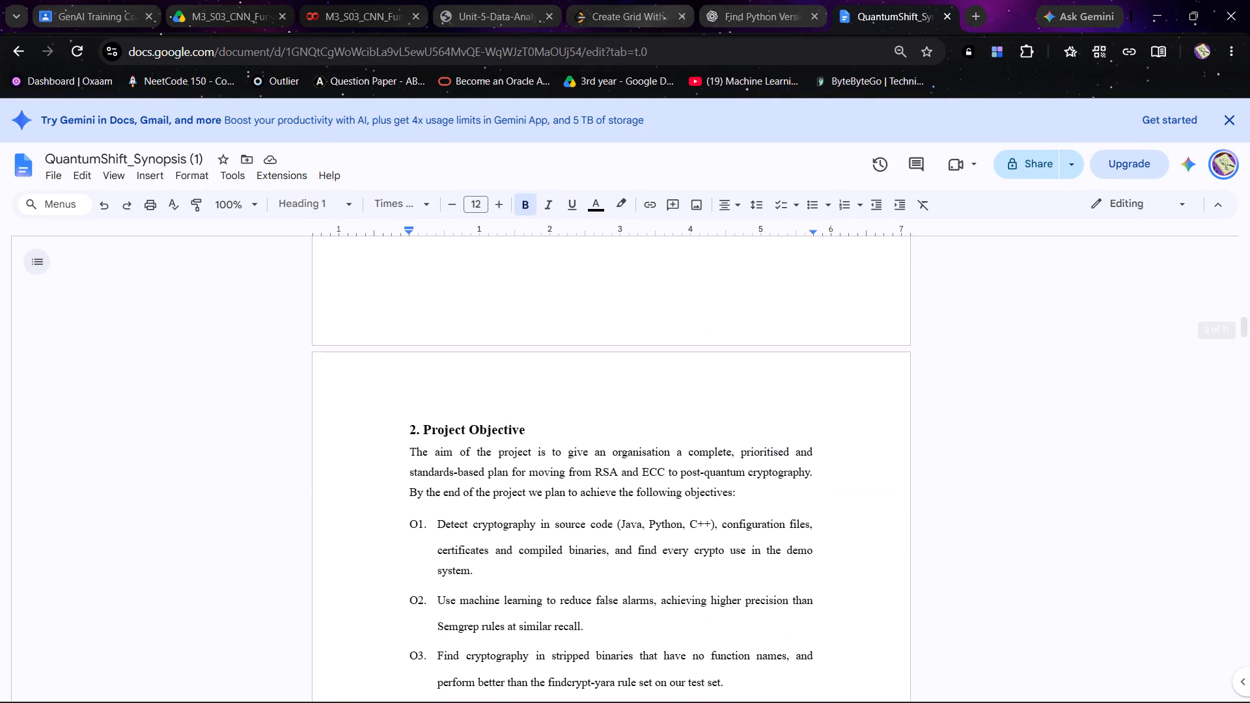
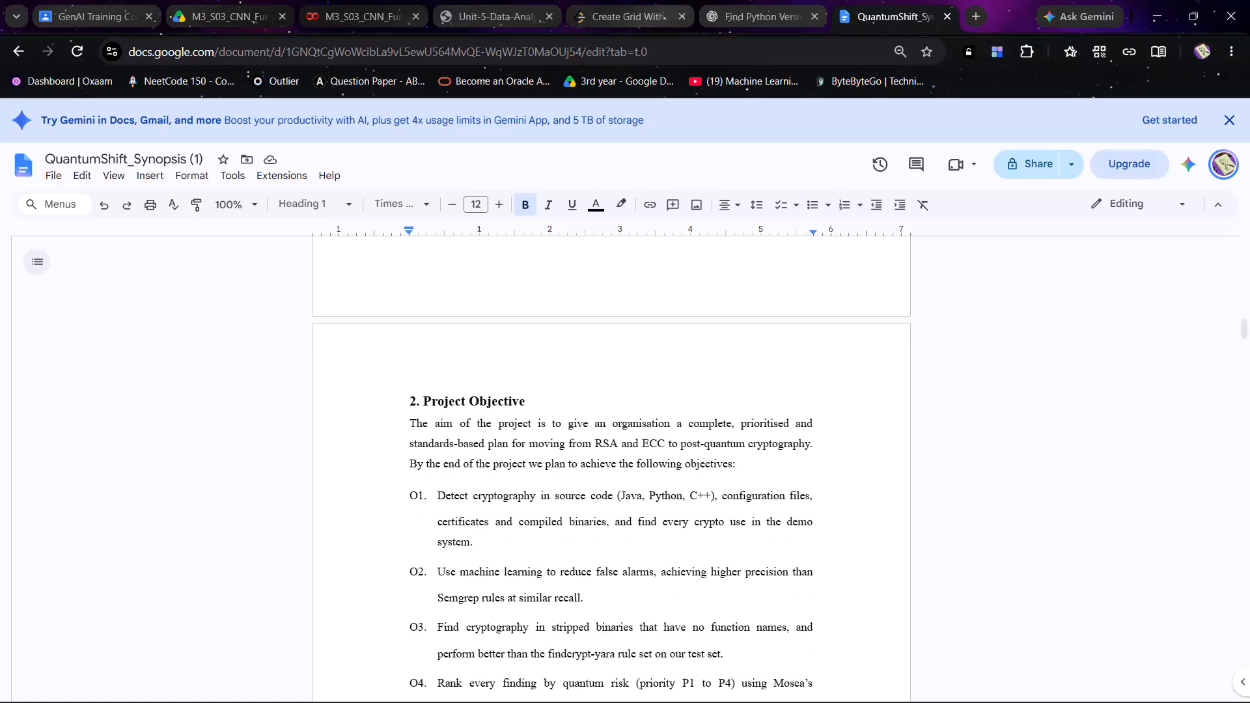
# Continue reviewing the numbered objectives in the Project Objective section, through O6.
pyautogui.scroll(-2, 572, 547)
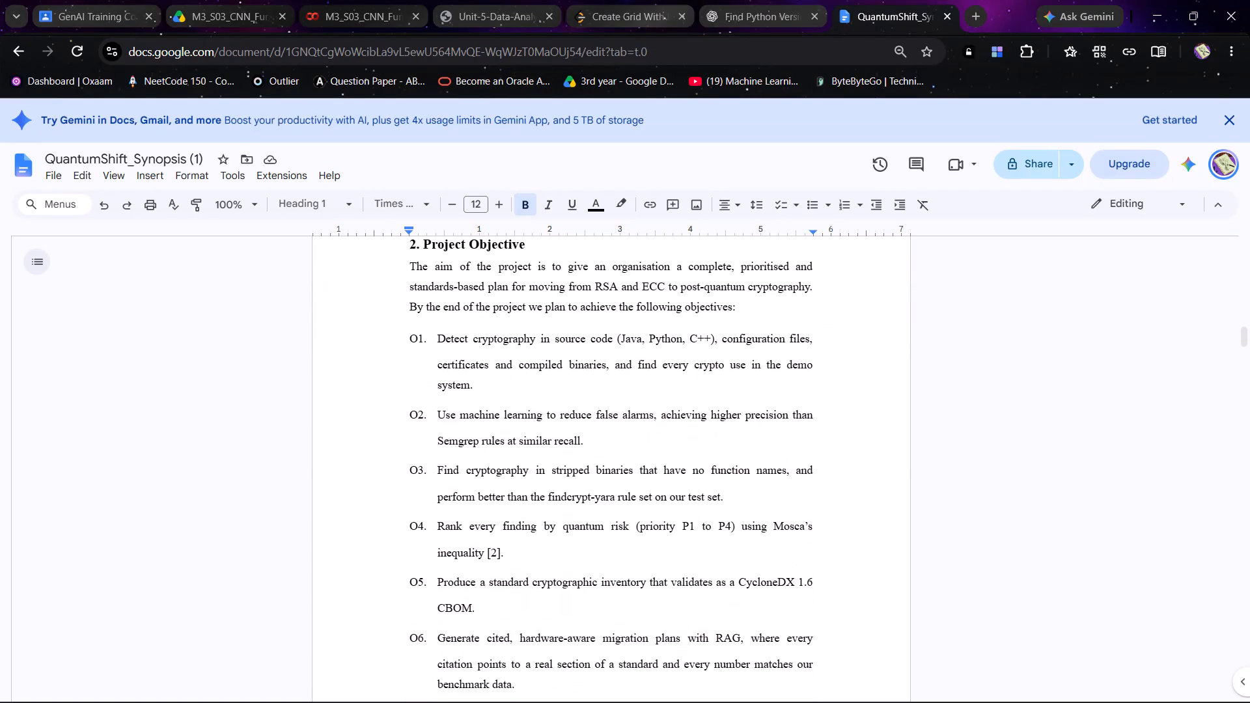
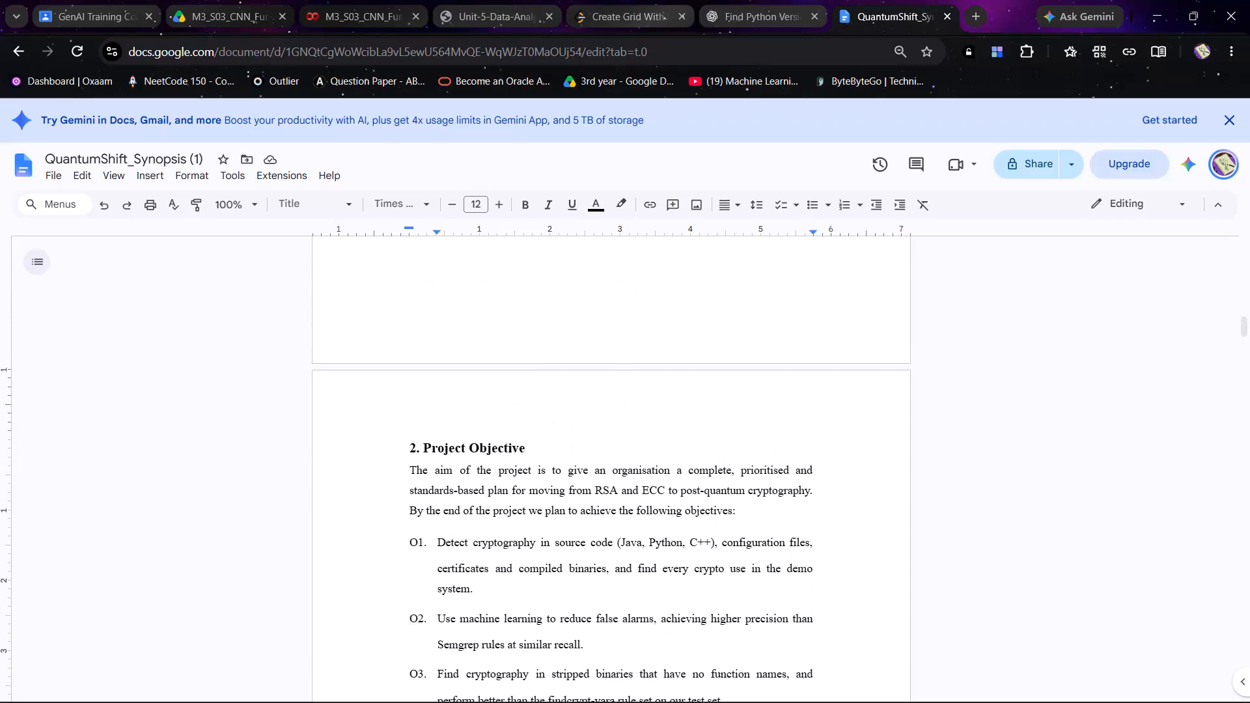
# Read through the numbered objectives in the Project Objective section again, from O1 on to O7.
pyautogui.scroll(-2, 422, 471)
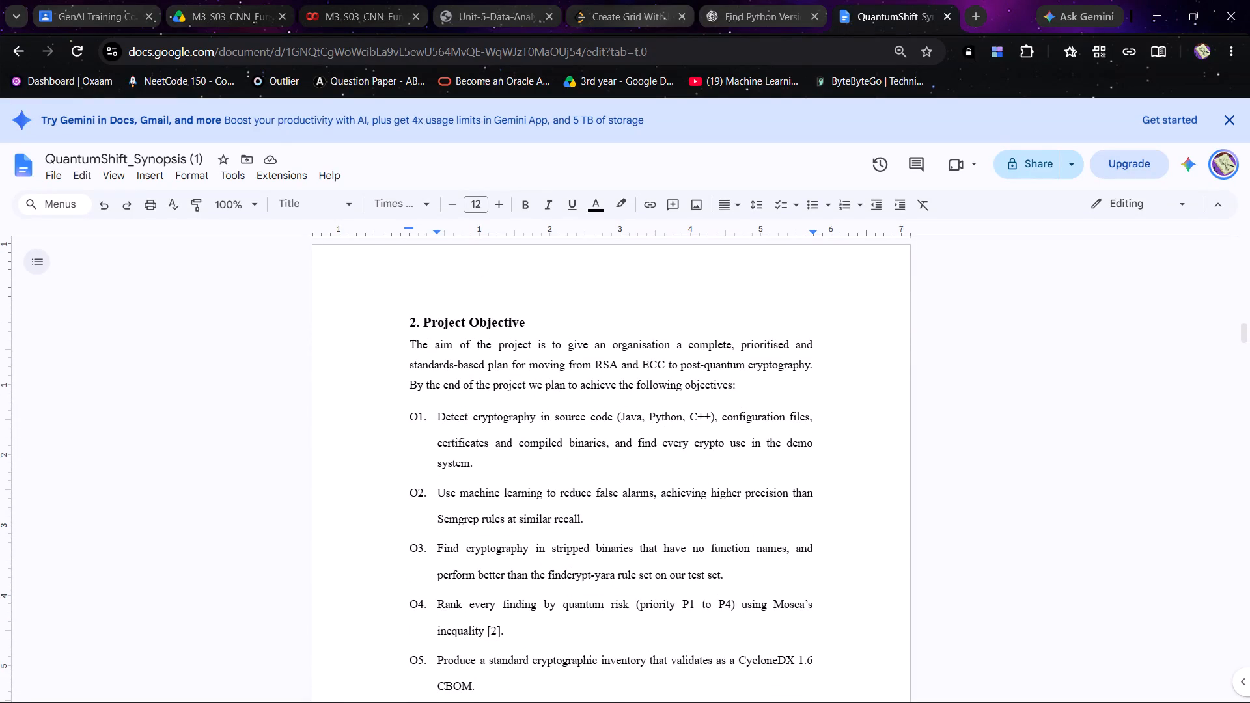
pyautogui.scroll(-1, 422, 471)
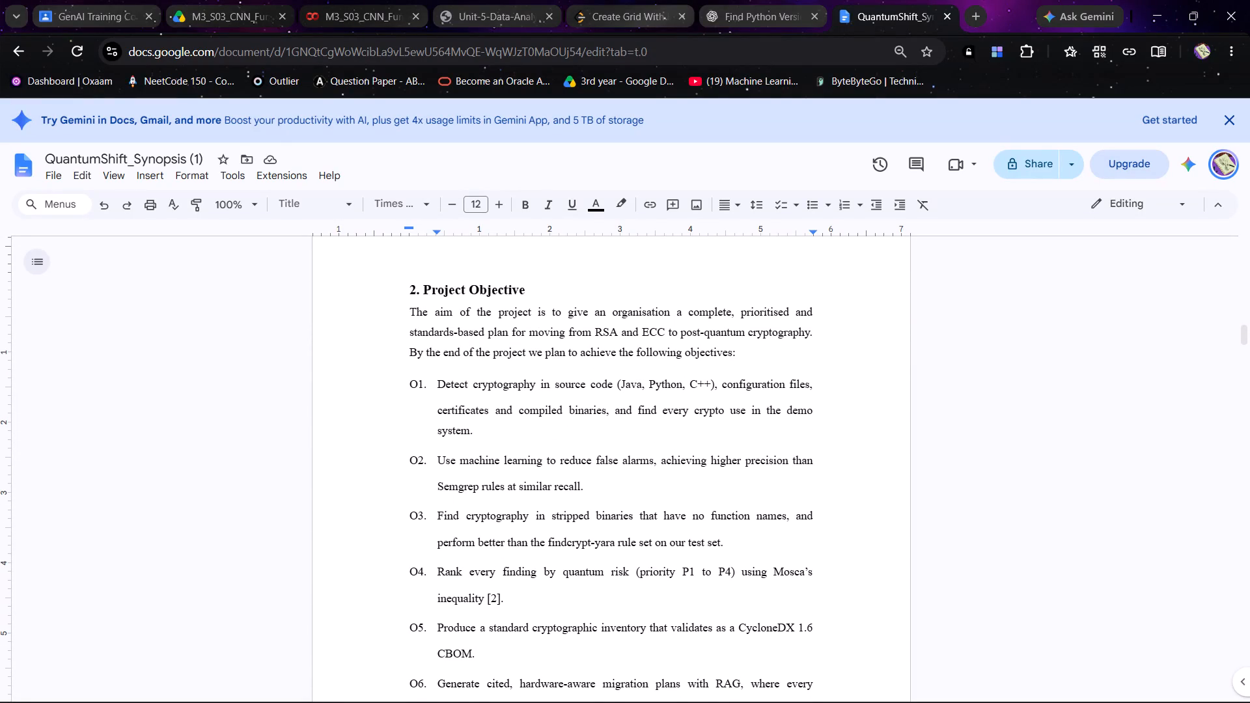
pyautogui.scroll(-1, 422, 471)
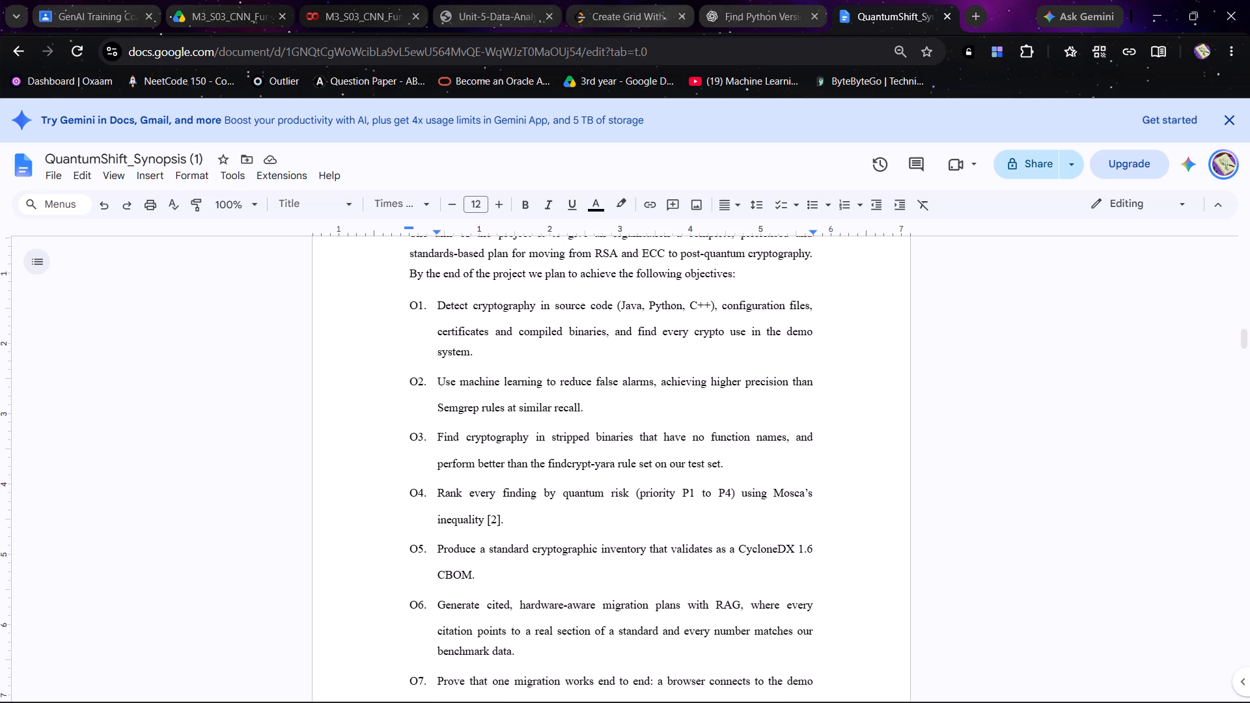
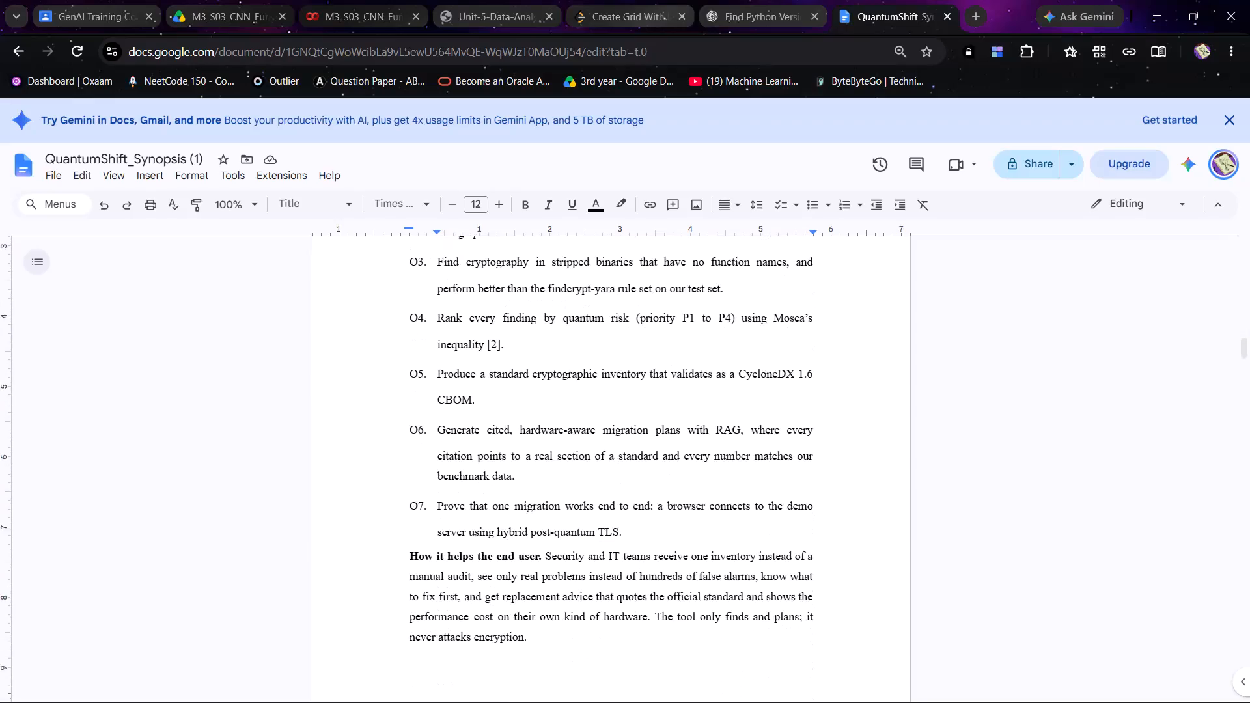
# Skim the synopsis from the objectives through the references, then look over the cover page and return to the Feasibility Study section.
pyautogui.scroll(1, 422, 471)
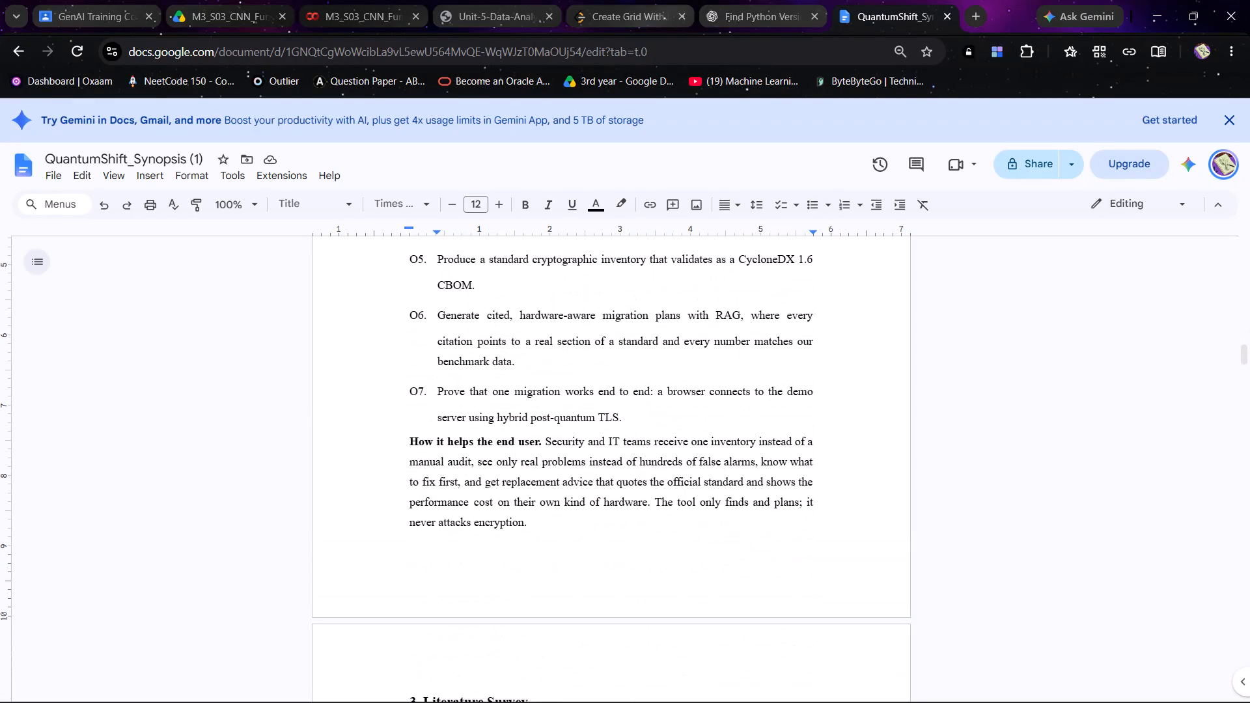
pyautogui.click(449, 333)
pyautogui.scroll(-5, 460, 342)
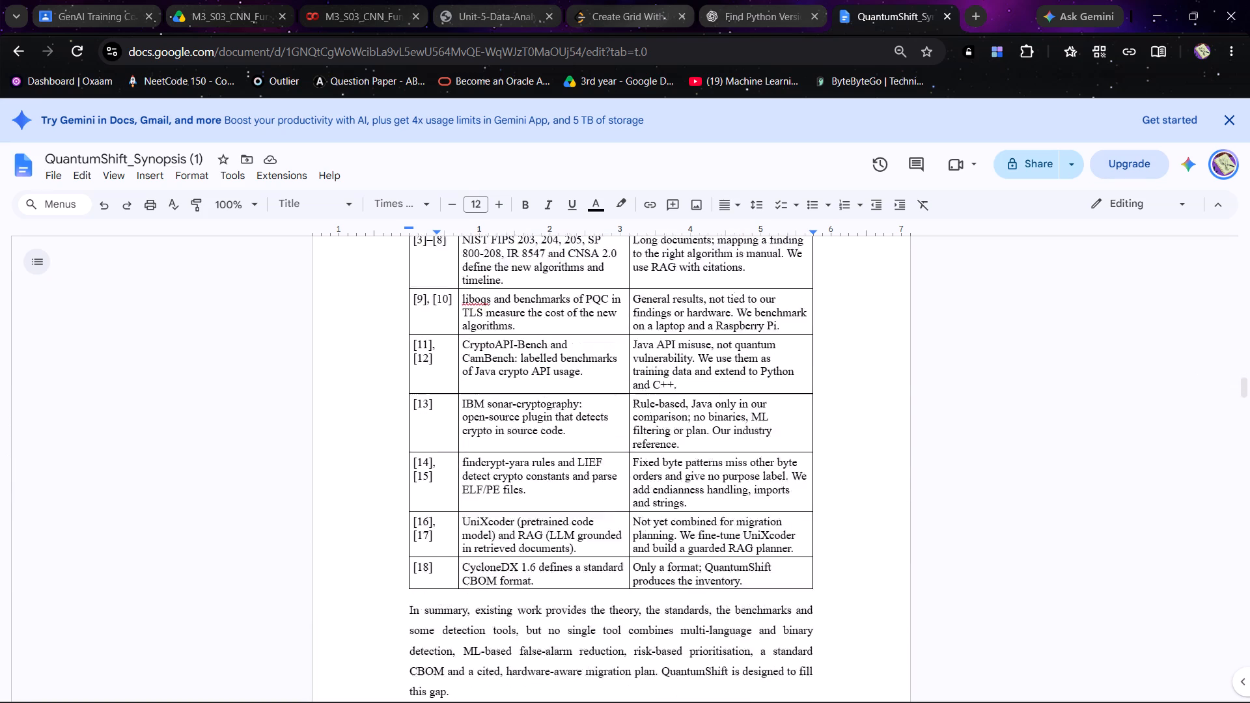
pyautogui.scroll(-4, 460, 342)
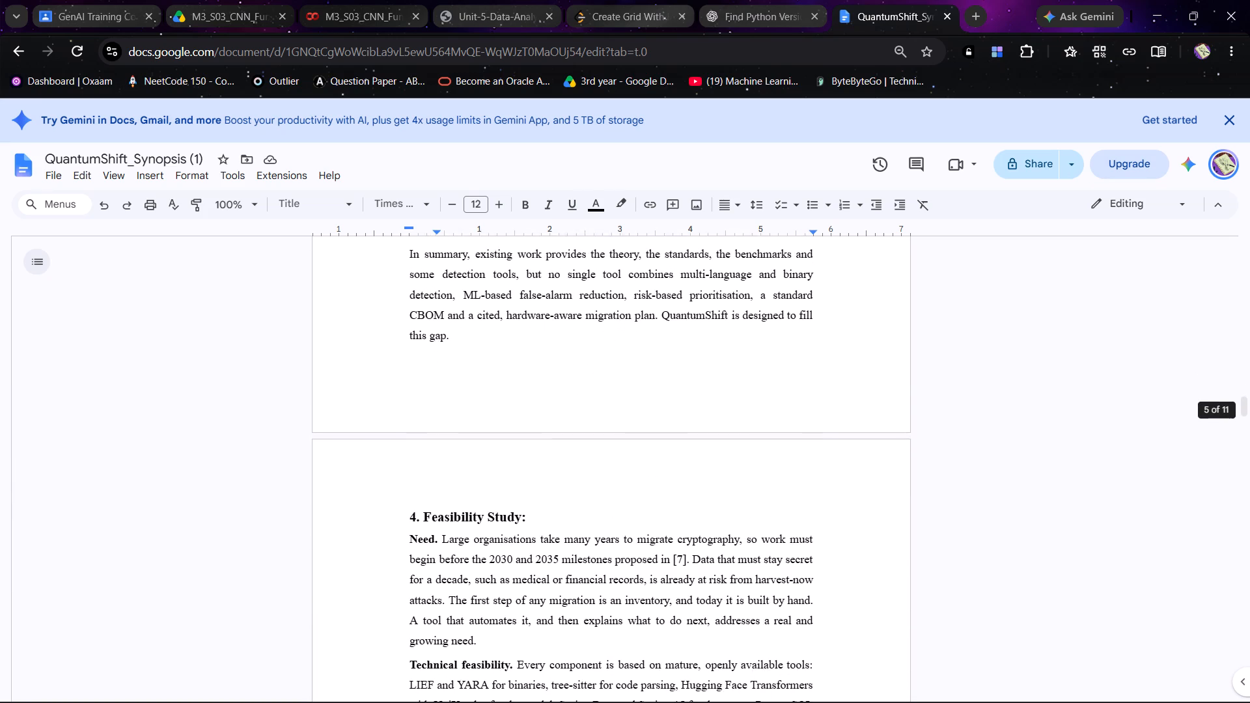
pyautogui.scroll(-1, 460, 342)
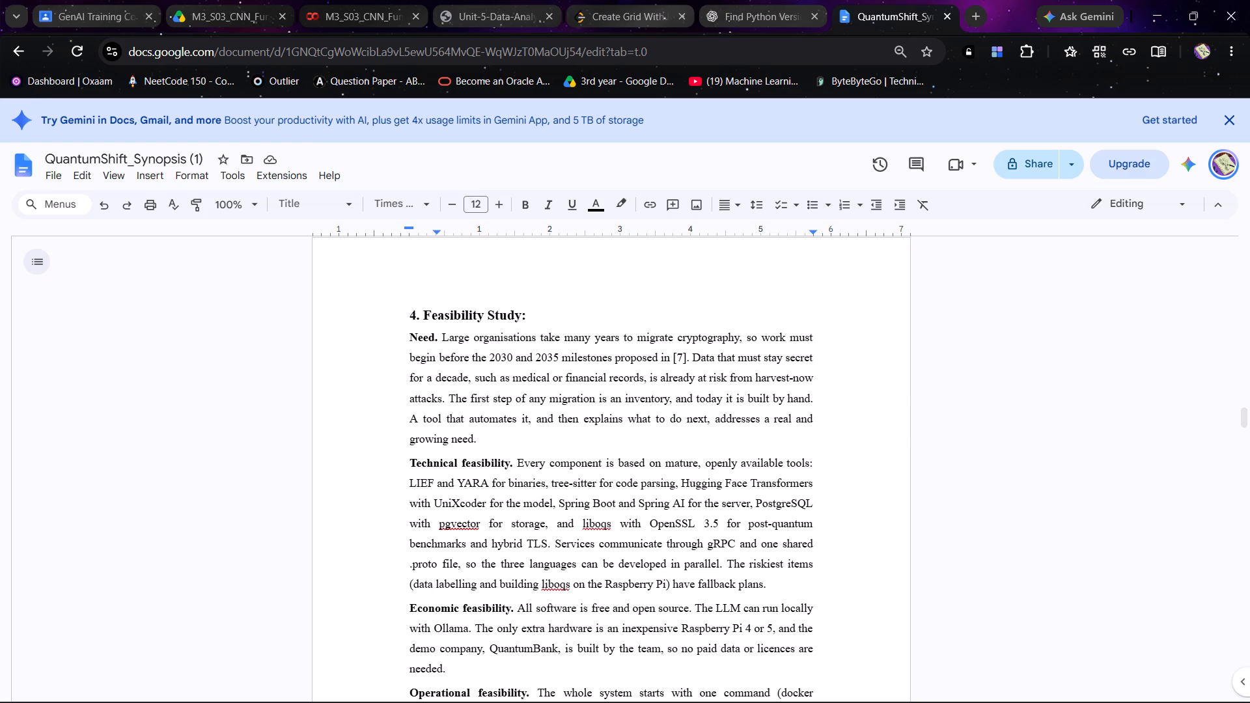
pyautogui.scroll(-10, 502, 284)
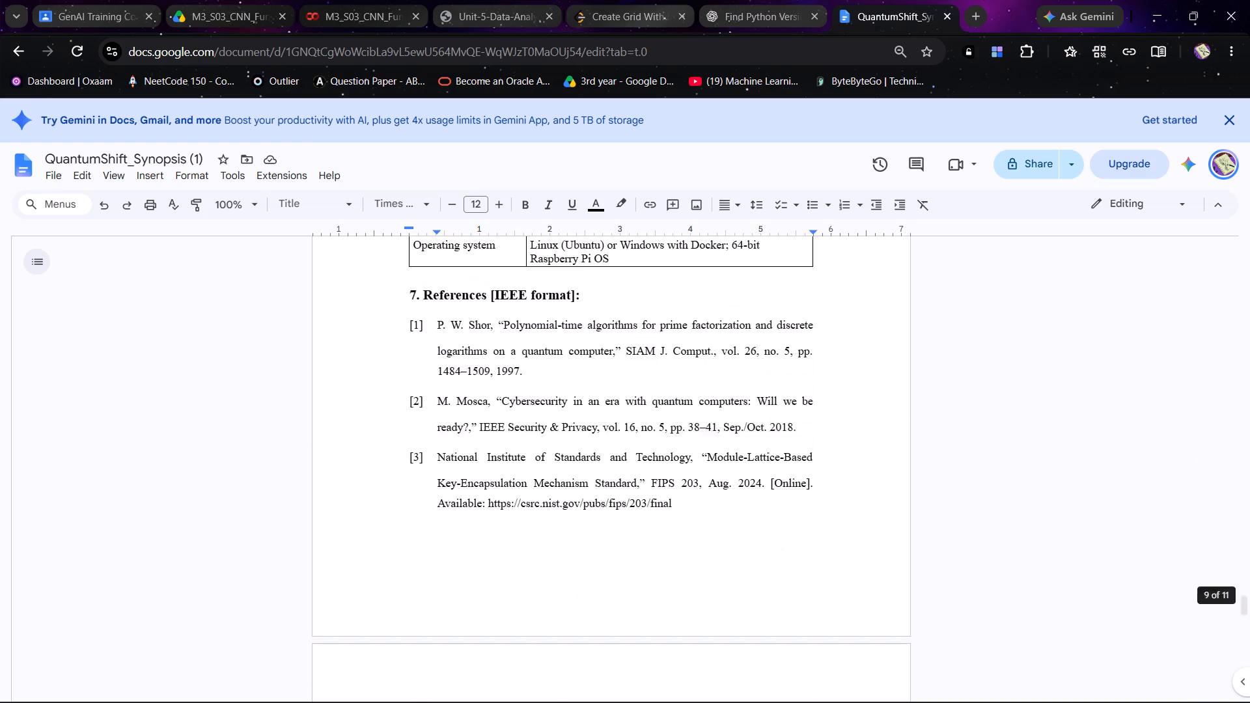
pyautogui.scroll(-1, 502, 284)
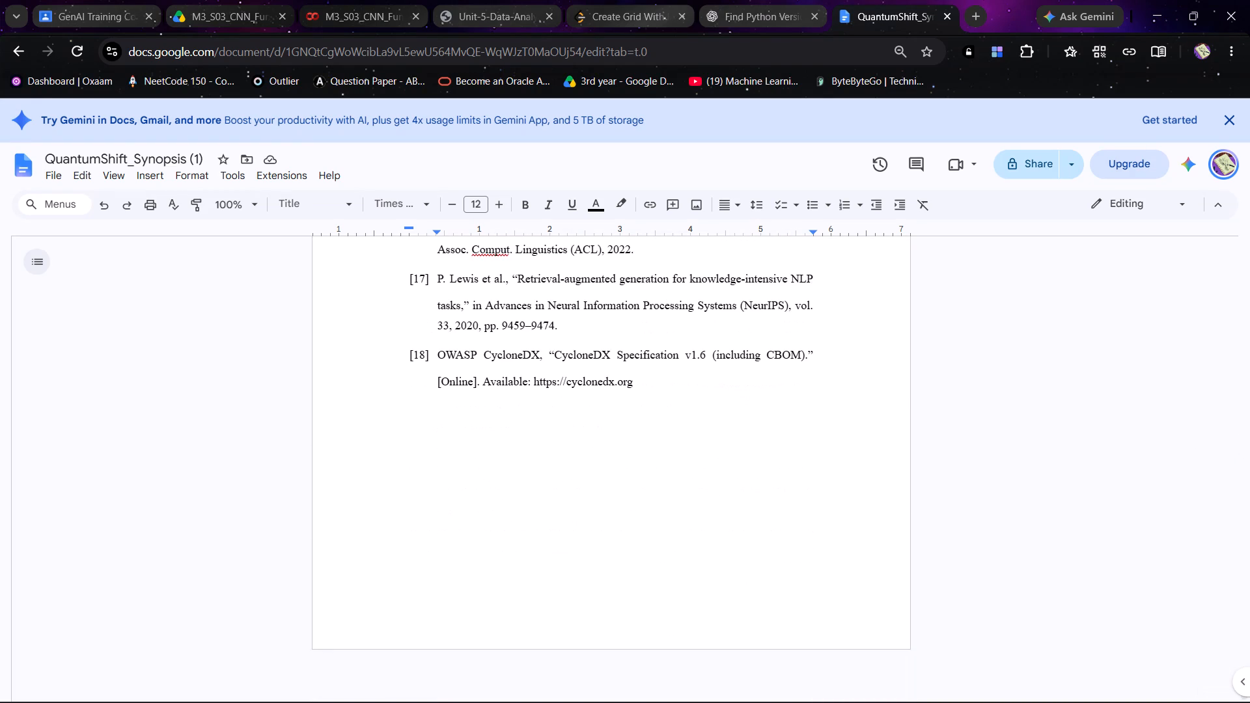
pyautogui.scroll(13, 454, 409)
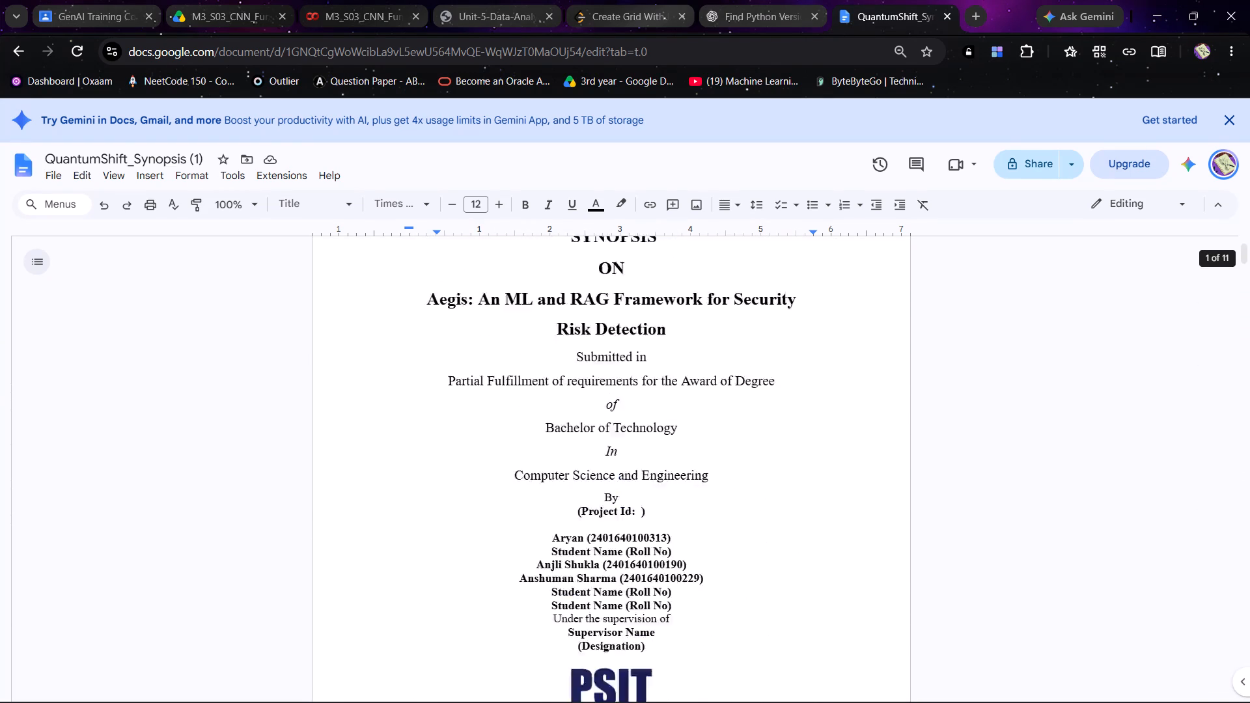
pyautogui.scroll(-3, 454, 409)
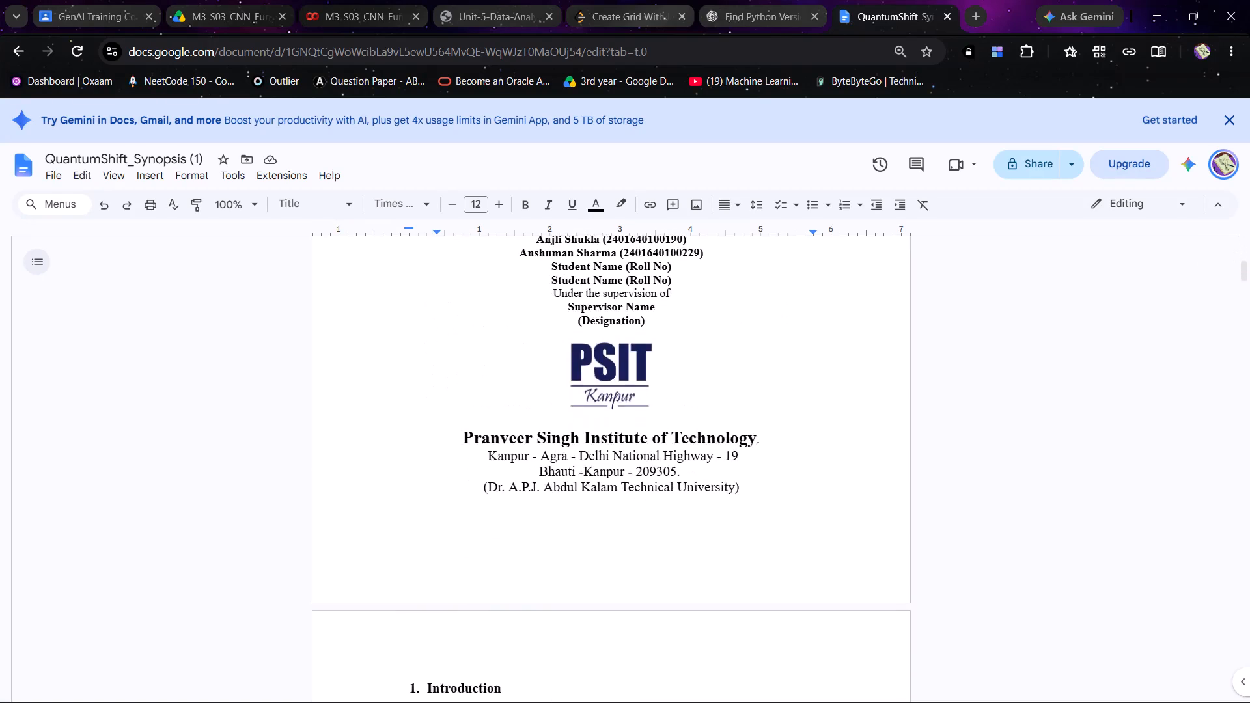
pyautogui.scroll(-2, 454, 409)
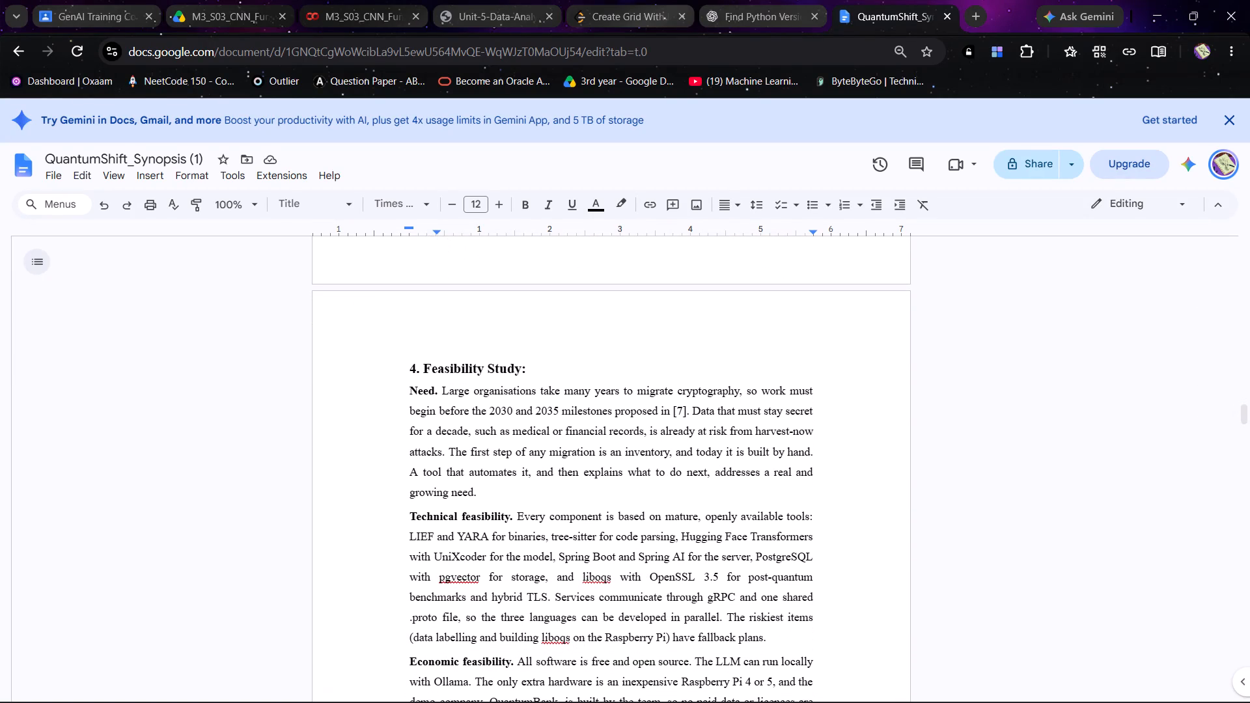
# Replace the period with a colon after the bold lead-ins "Need" and "Technical feasibility" in the Feasibility Study section.
pyautogui.scroll(1, 454, 409)
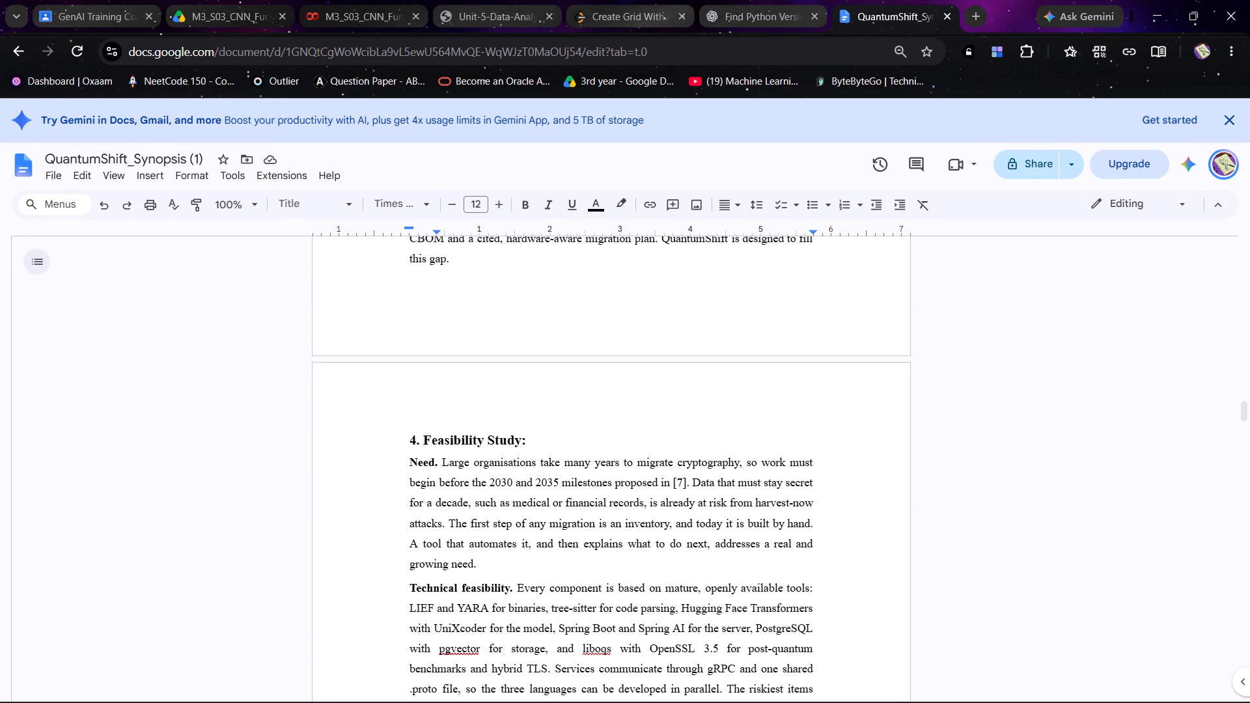
pyautogui.click(439, 463)
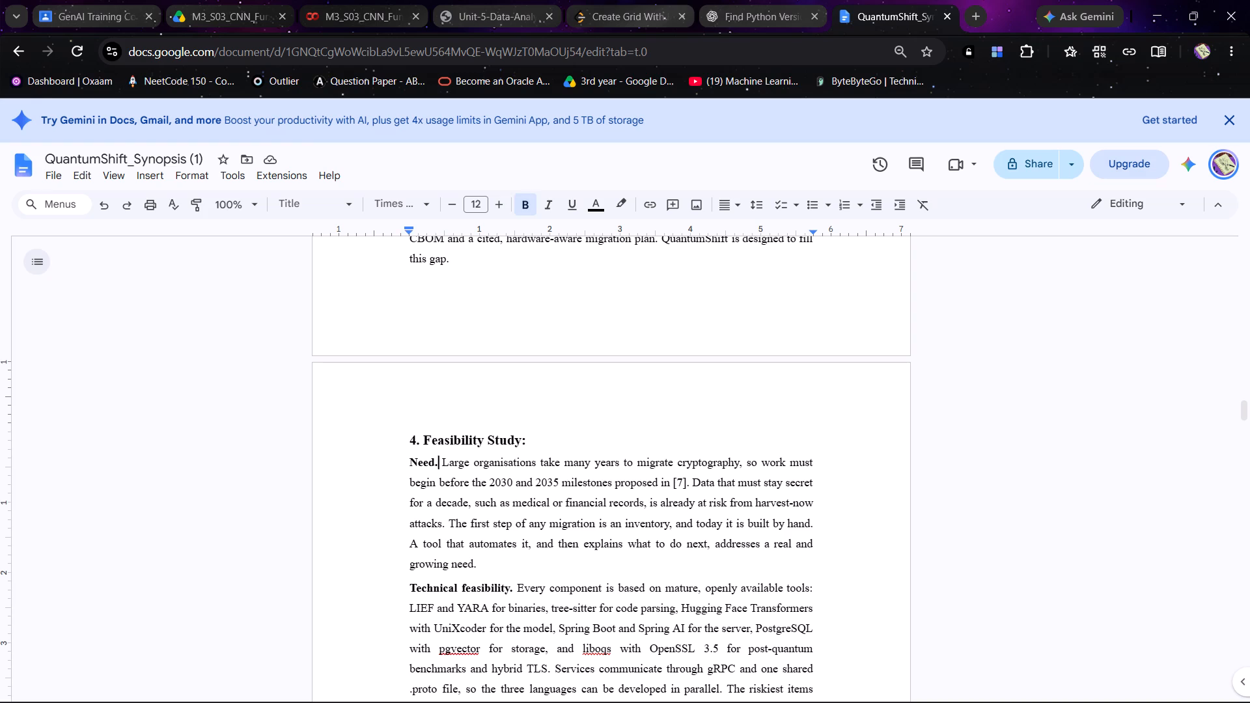
pyautogui.press('BackSpace')
pyautogui.hotkey('shift', ':')
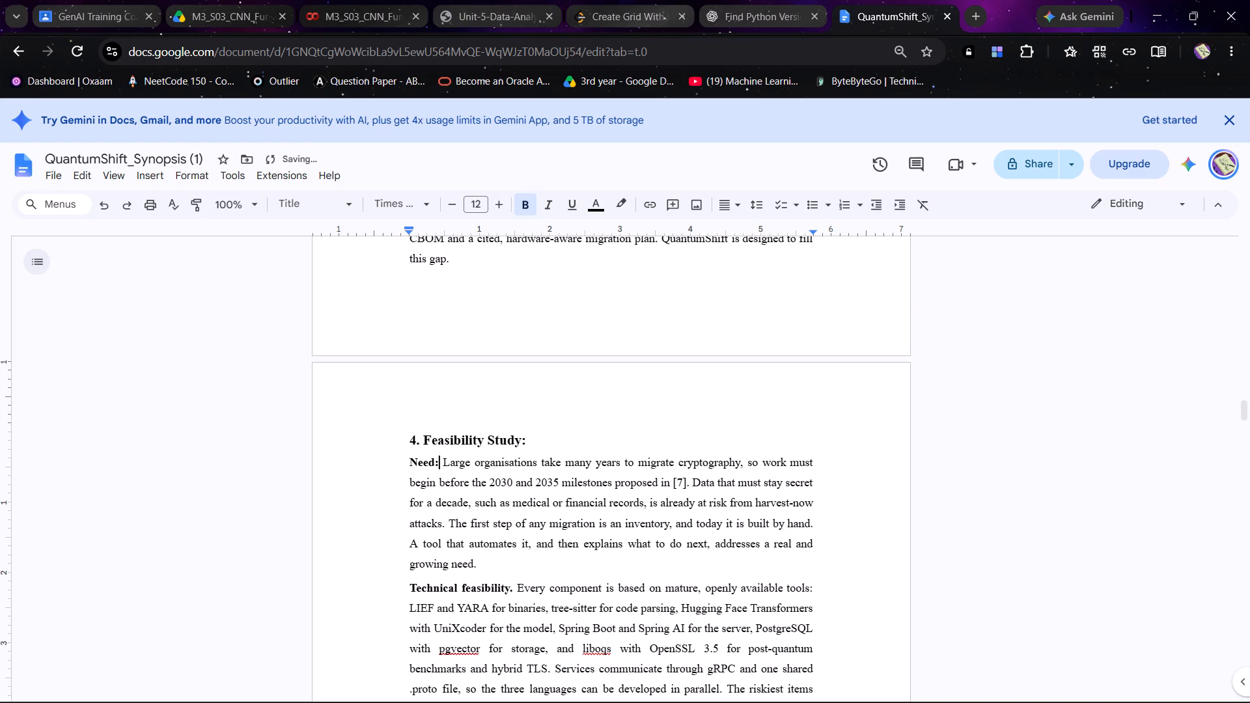
pyautogui.scroll(-1, 439, 463)
pyautogui.click(518, 551)
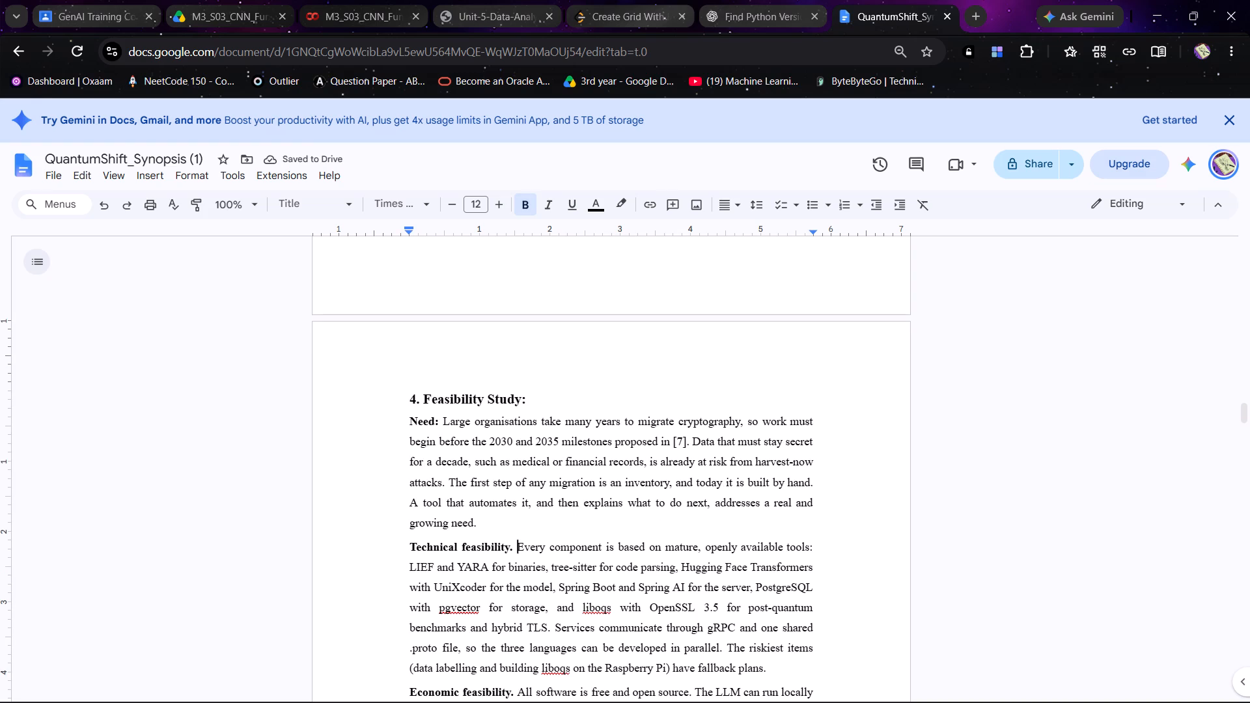
pyautogui.press('Left')
pyautogui.press('BackSpace')
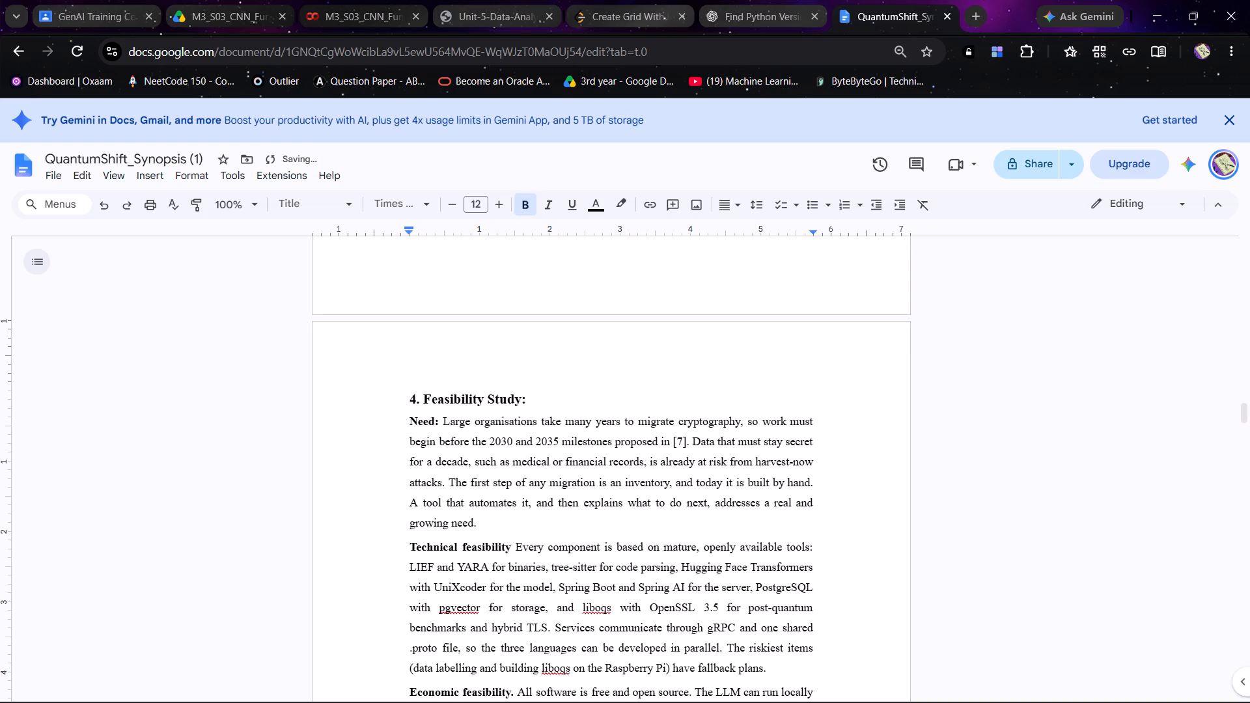
pyautogui.hotkey('shift', ':')
# Replace the period with a colon after the bold lead-ins "Economic feasibility" and "Operational feasibility".
pyautogui.scroll(-1, 518, 551)
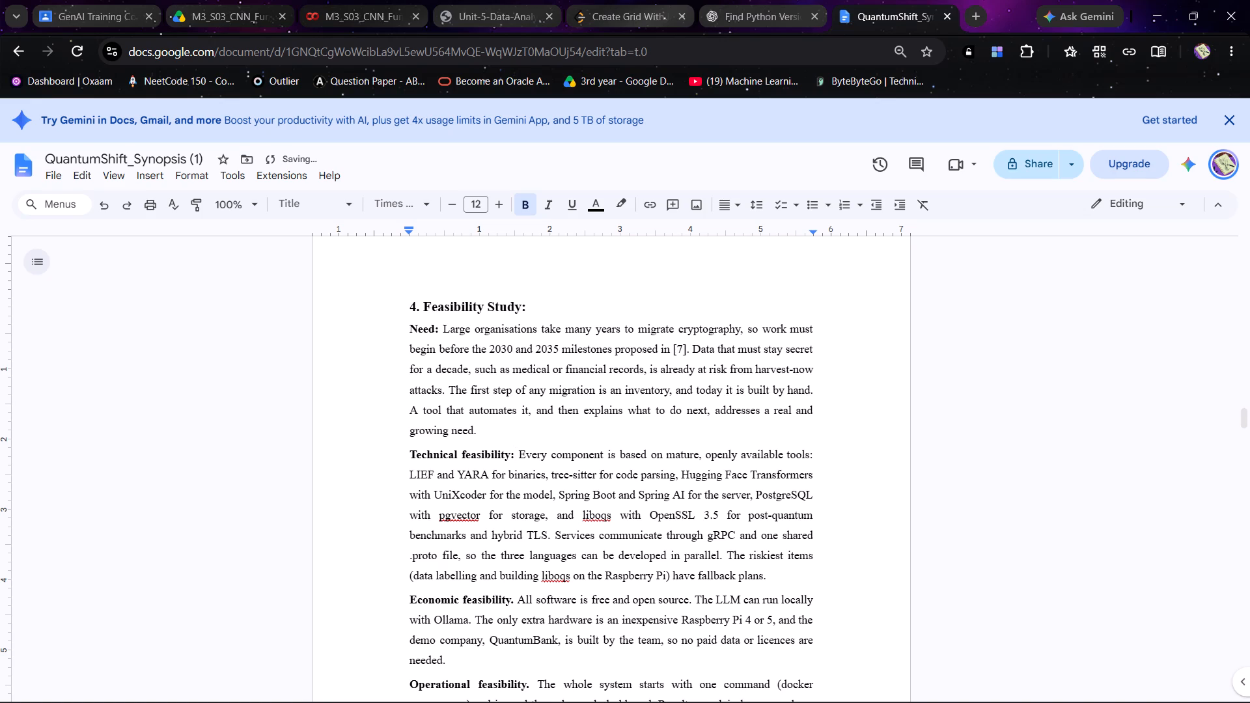
pyautogui.click(512, 601)
pyautogui.press('BackSpace')
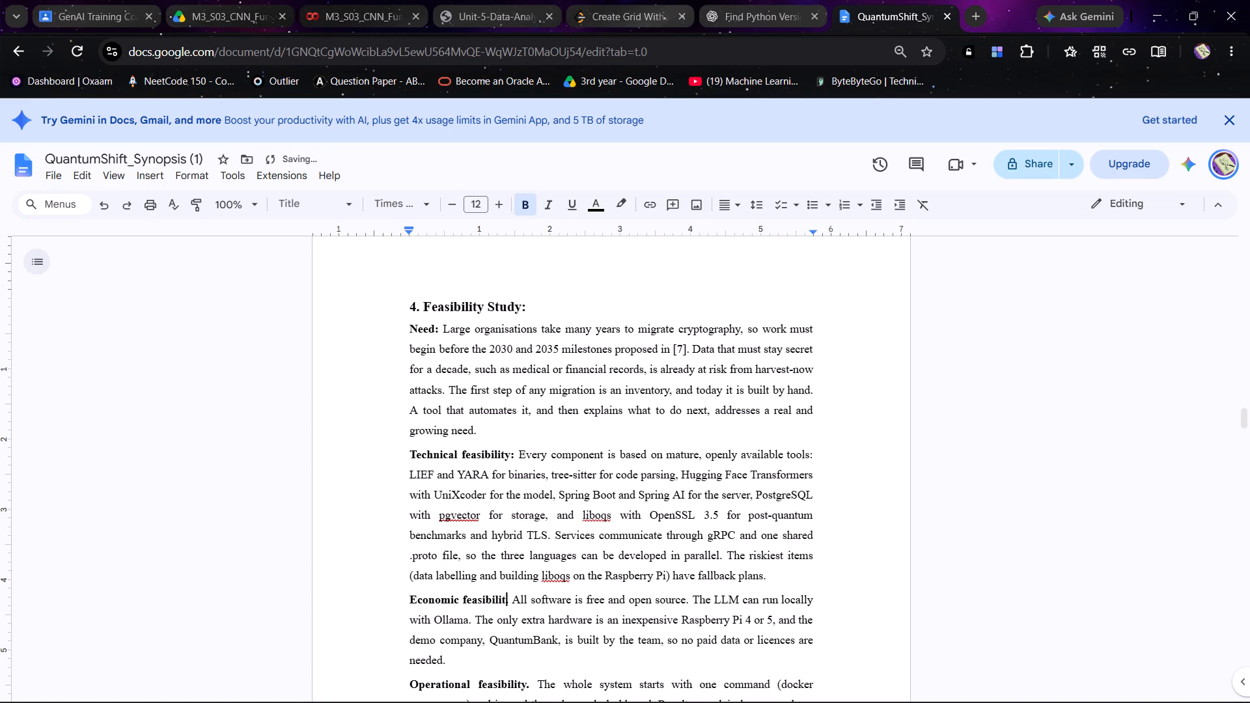
pyautogui.hotkey('ctrl', 'z')
pyautogui.press('Right')
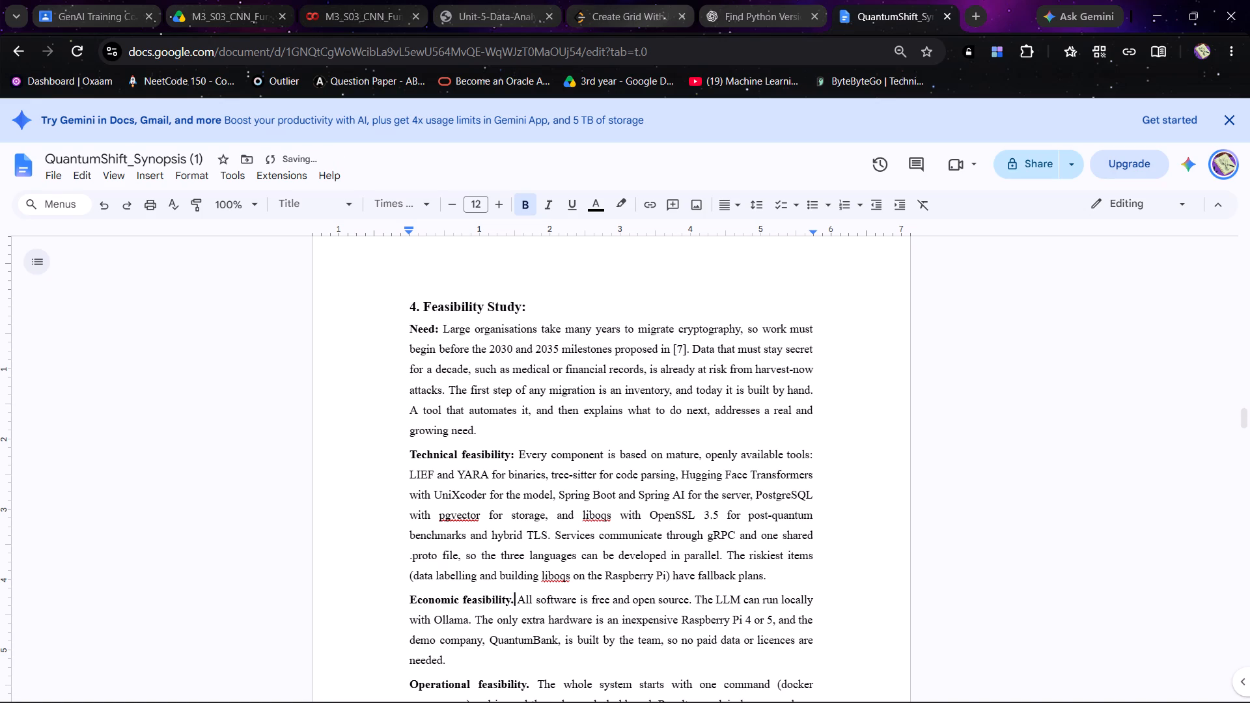
pyautogui.press('BackSpace')
pyautogui.hotkey('shift', ':')
pyautogui.scroll(-1, 512, 601)
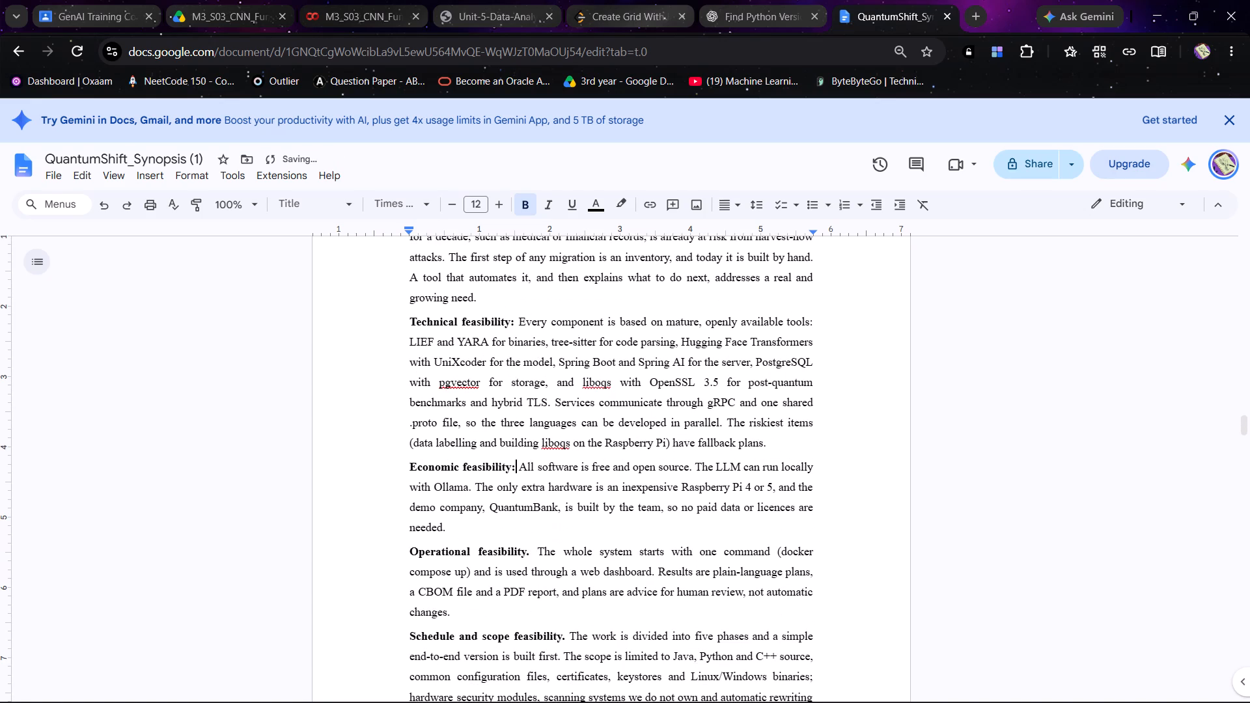
pyautogui.click(530, 552)
pyautogui.press('BackSpace')
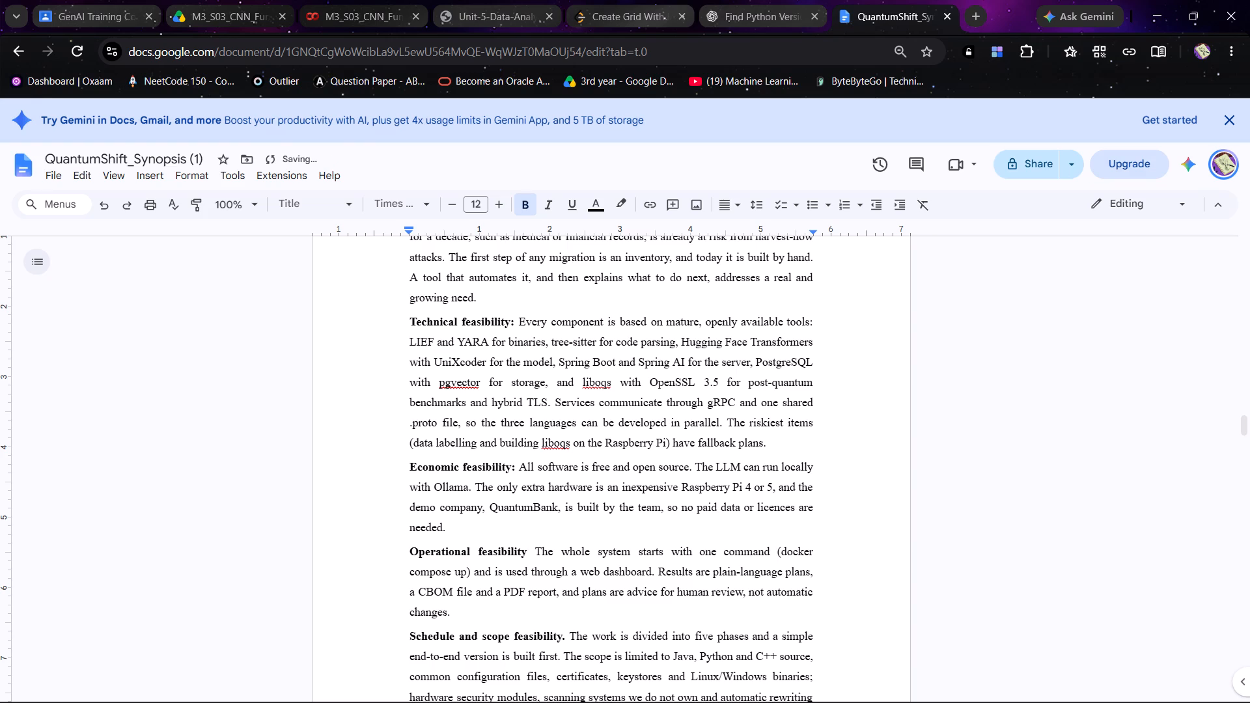
pyautogui.hotkey('shift', ':')
# Replace the period with a colon after the bold lead-ins "Schedule and scope feasibility" and "Significance".
pyautogui.scroll(-1, 530, 552)
pyautogui.click(565, 602)
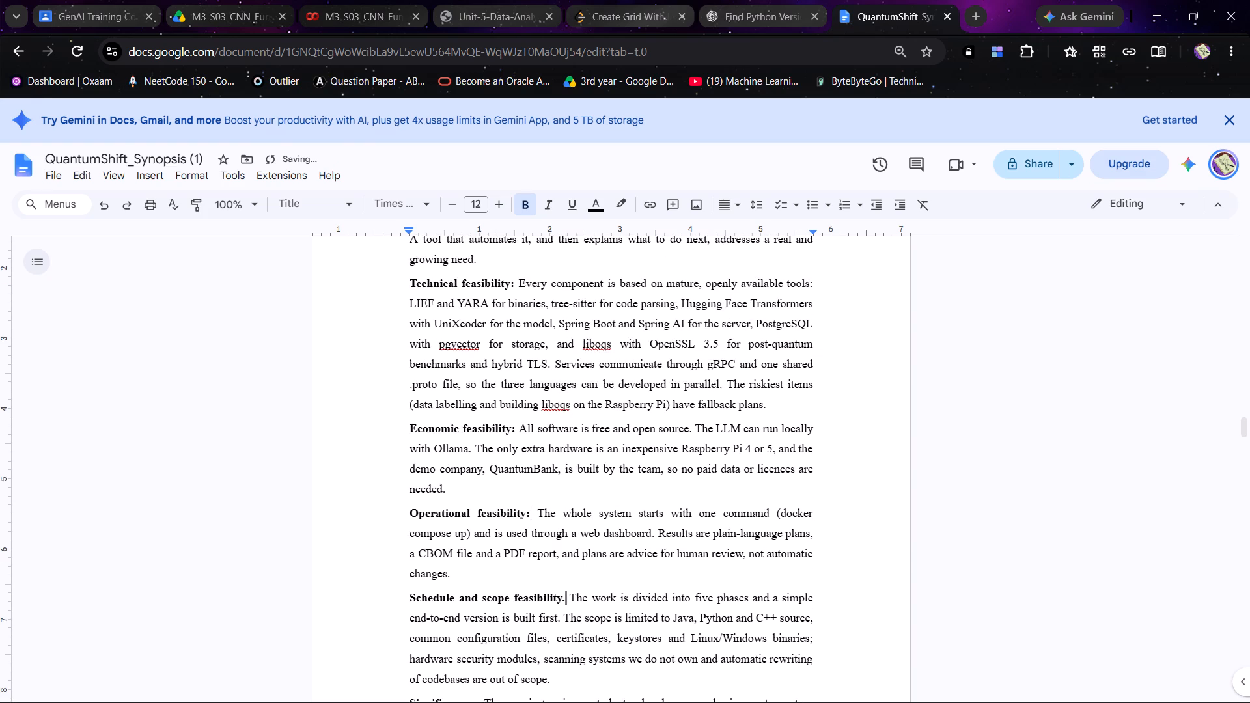
pyautogui.press('BackSpace')
pyautogui.press('Return')
pyautogui.hotkey('ctrl', 'z')
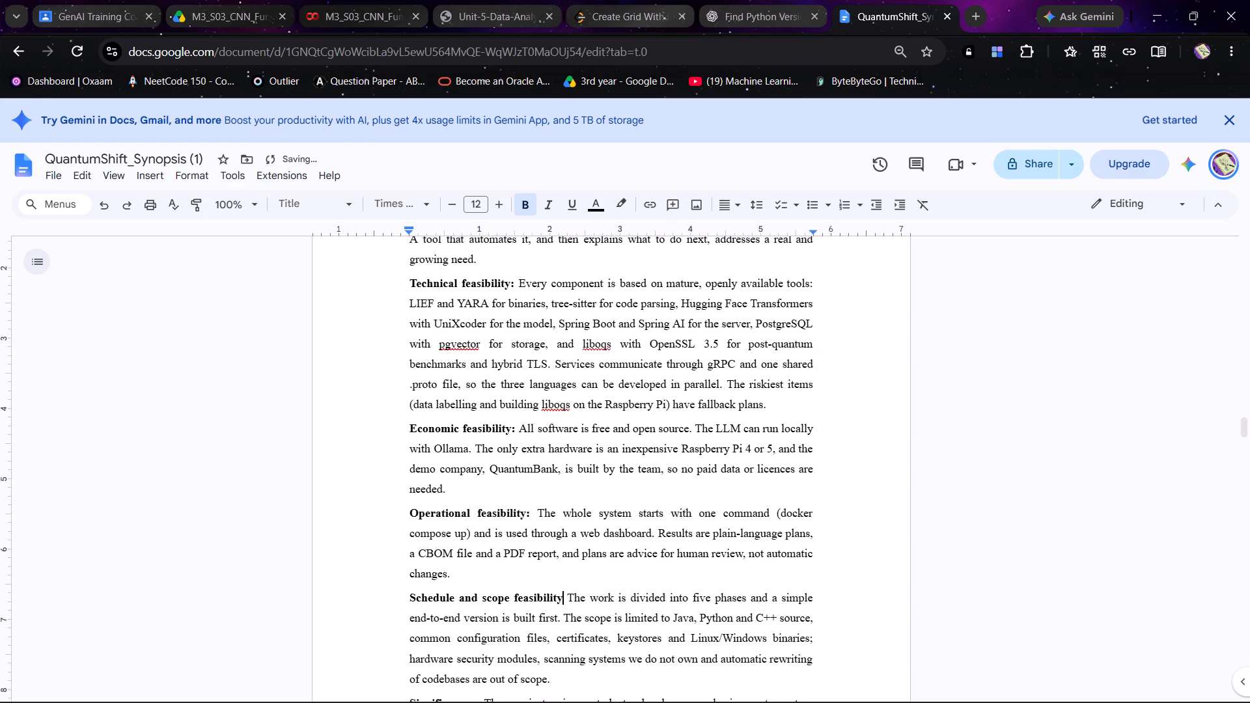
pyautogui.hotkey('shift', ':')
pyautogui.scroll(-2, 565, 602)
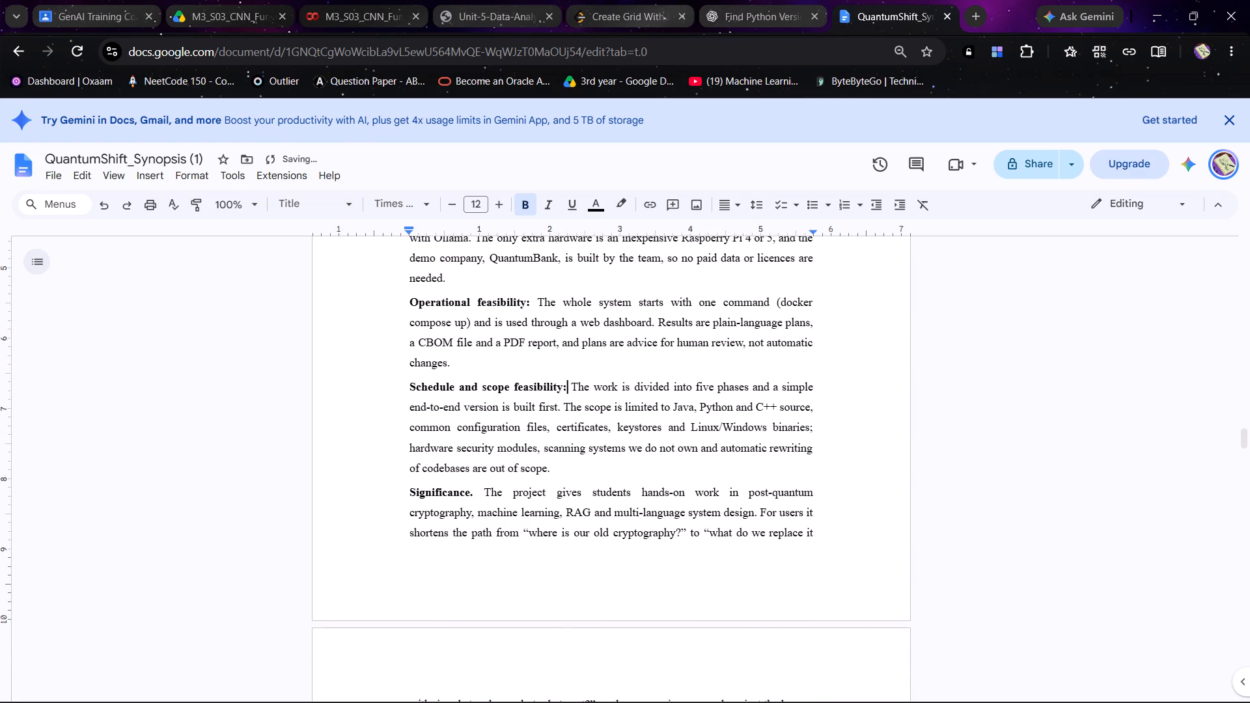
pyautogui.click(474, 491)
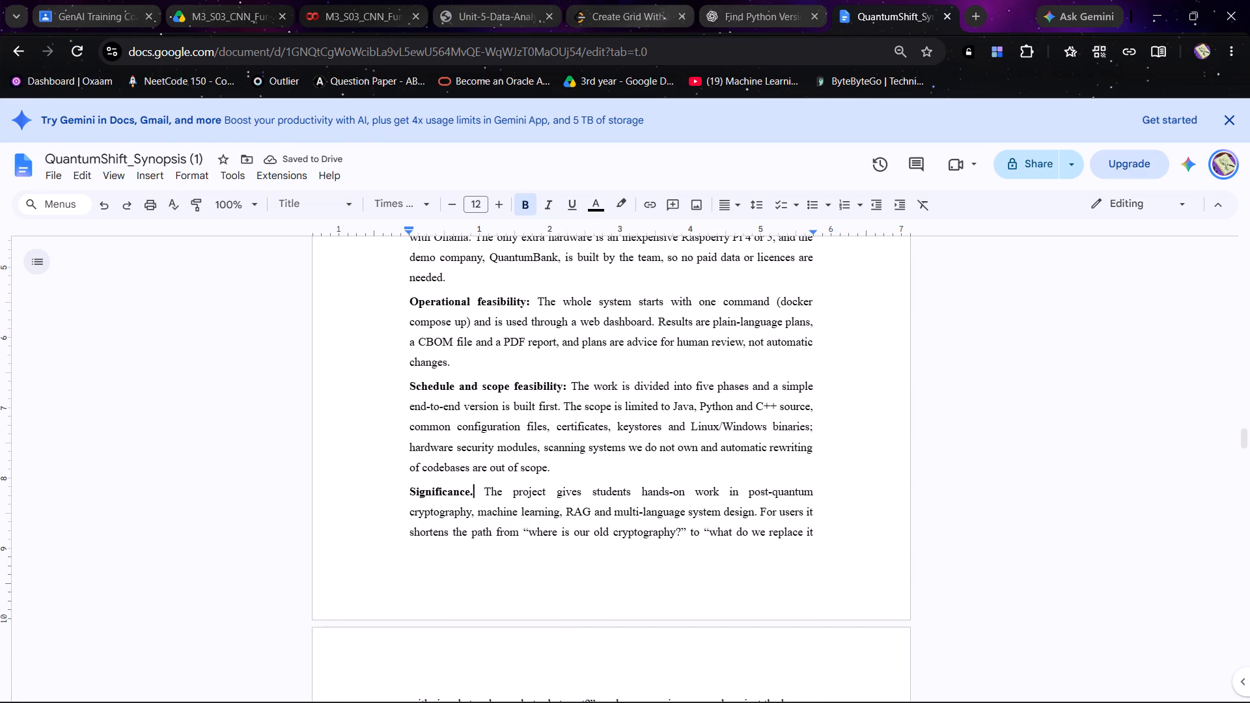
pyautogui.press('BackSpace')
pyautogui.hotkey('shift', ':')
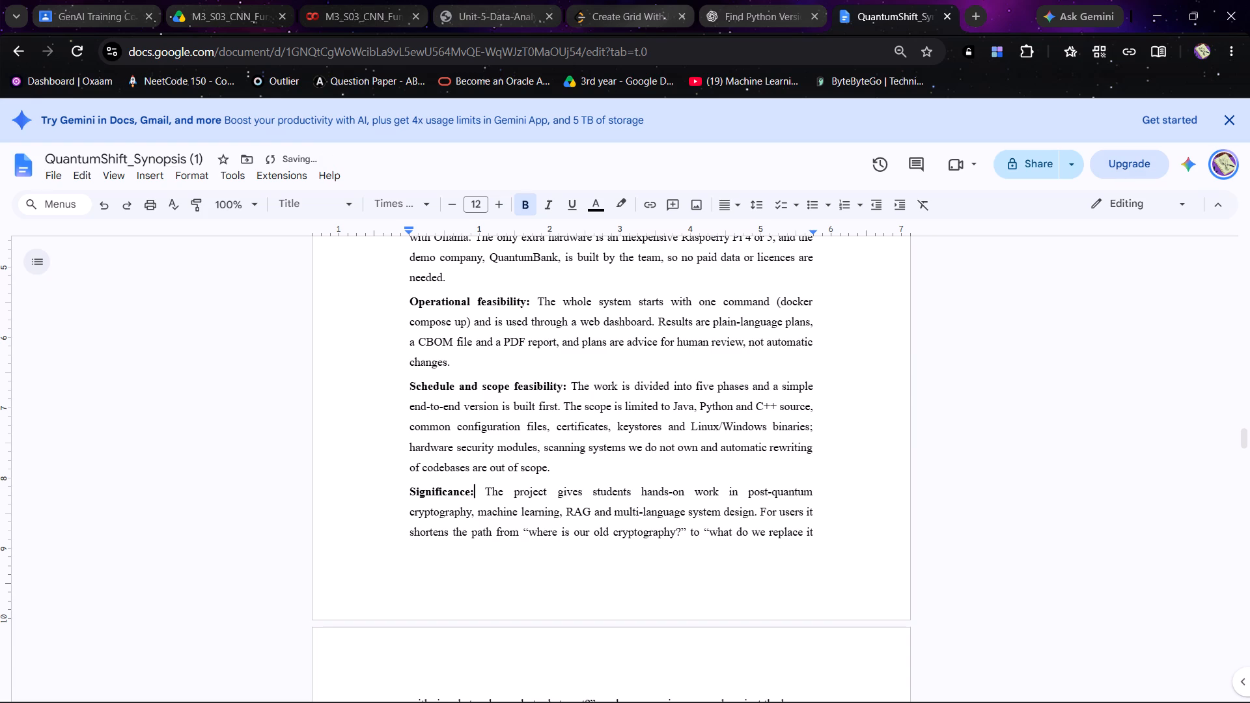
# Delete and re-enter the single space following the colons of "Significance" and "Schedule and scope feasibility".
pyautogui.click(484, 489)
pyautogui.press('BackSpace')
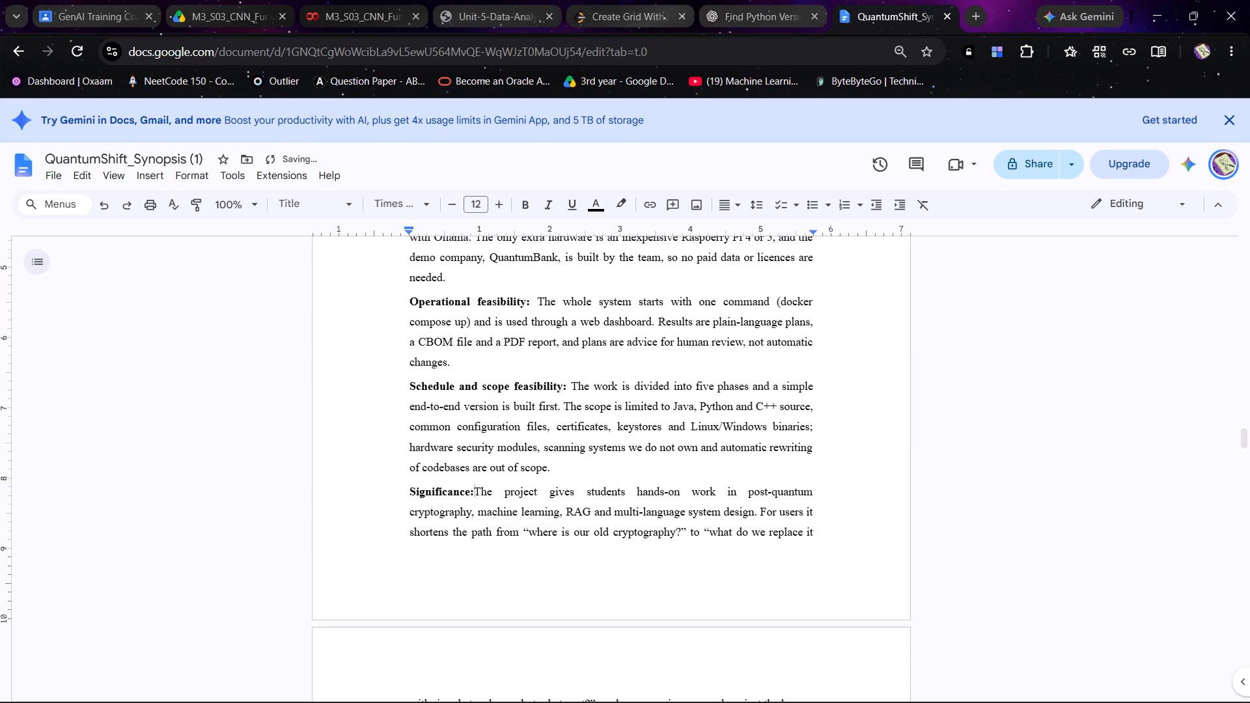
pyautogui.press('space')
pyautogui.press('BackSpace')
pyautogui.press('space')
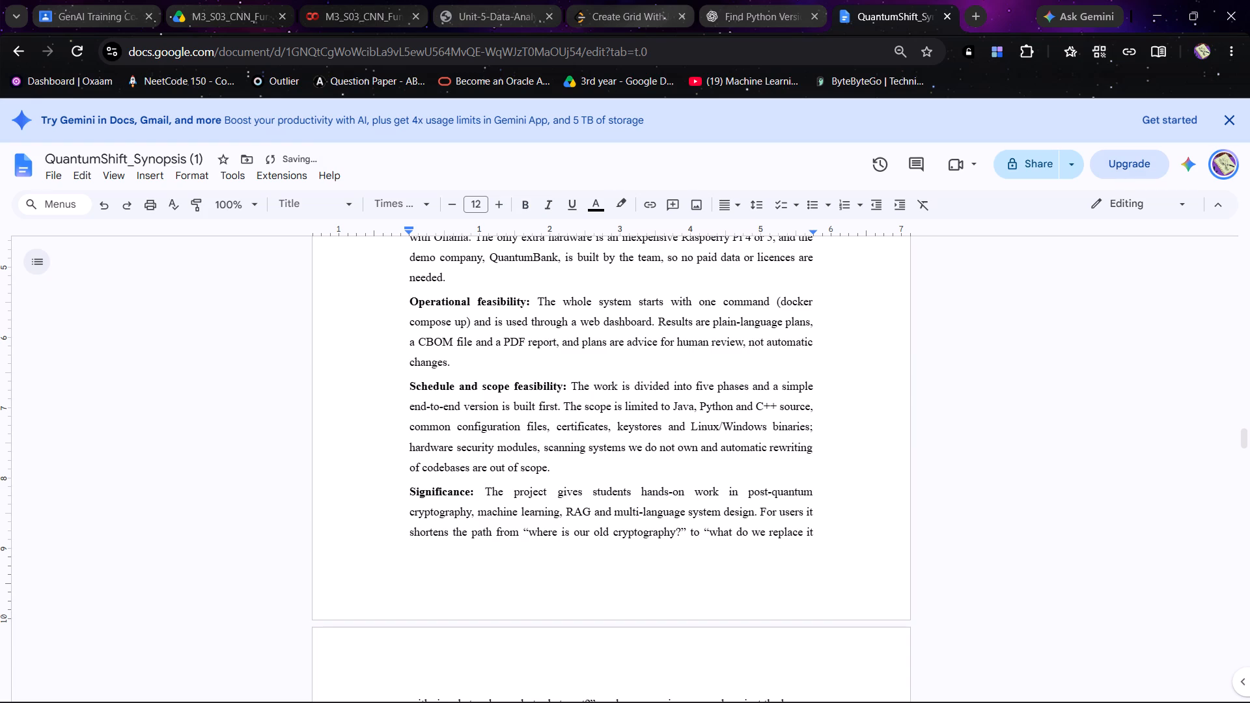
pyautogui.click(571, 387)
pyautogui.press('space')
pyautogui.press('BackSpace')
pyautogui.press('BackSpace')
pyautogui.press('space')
# Replace the old project name QuantumShift with Aegis at the start of the Methodology/ Planning of work section's opening sentence.
pyautogui.scroll(-2, 571, 387)
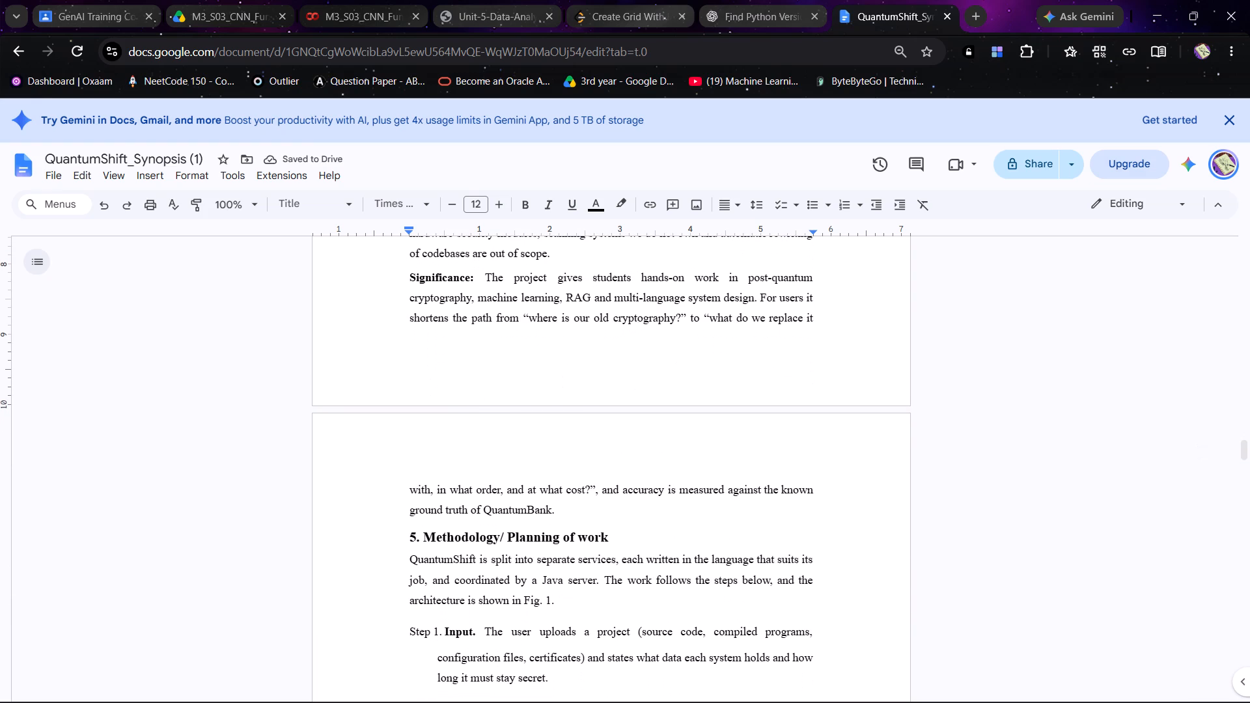
pyautogui.scroll(-1, 491, 581)
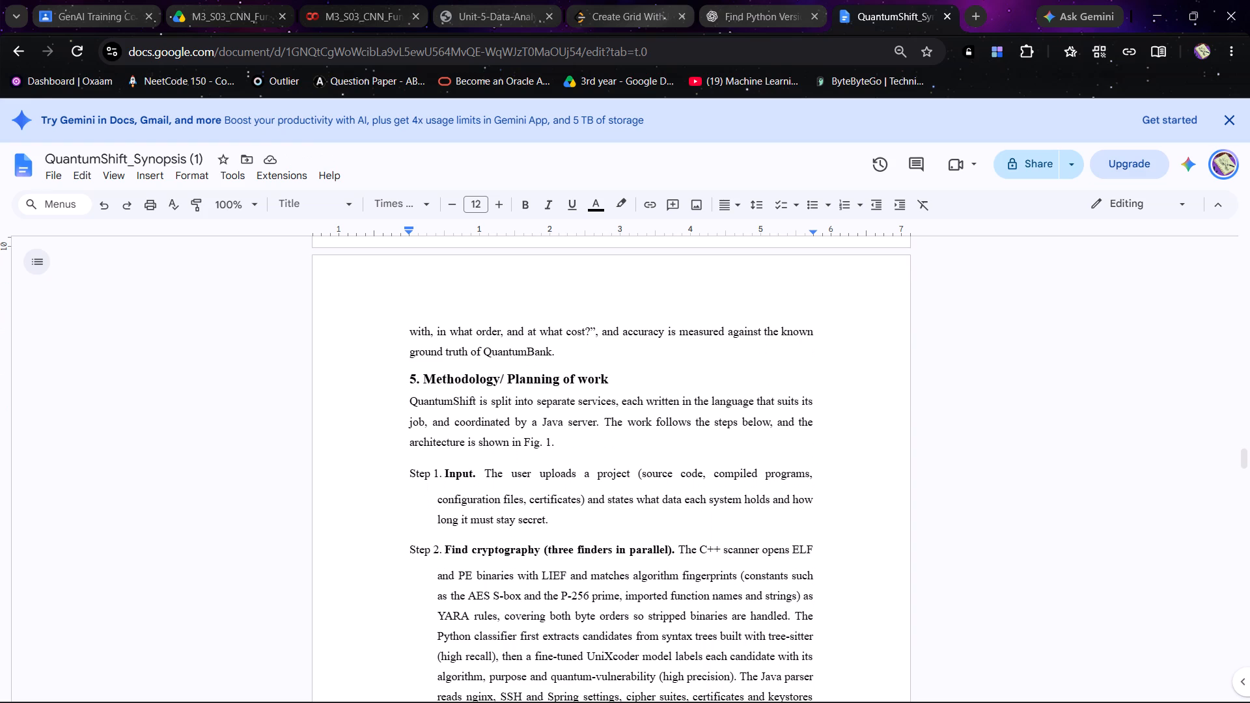
pyautogui.scroll(3, 473, 487)
pyautogui.scroll(1, 452, 627)
pyautogui.scroll(-2, 452, 627)
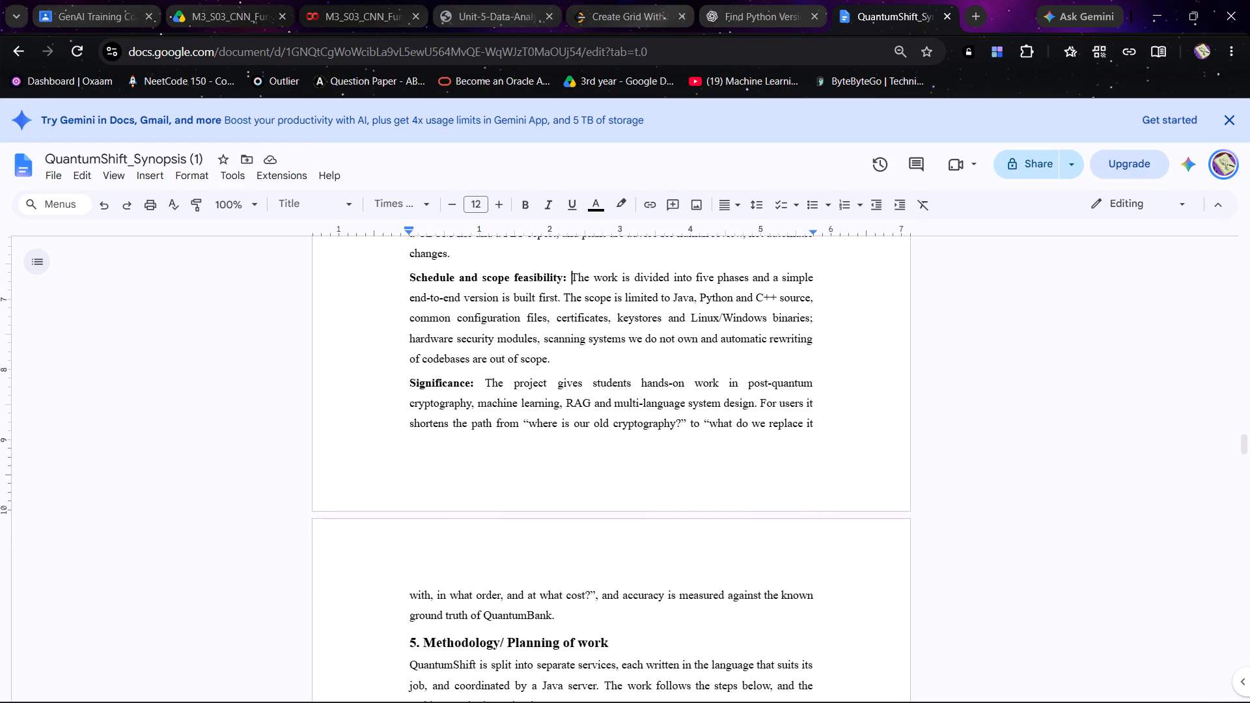
pyautogui.scroll(-1, 514, 644)
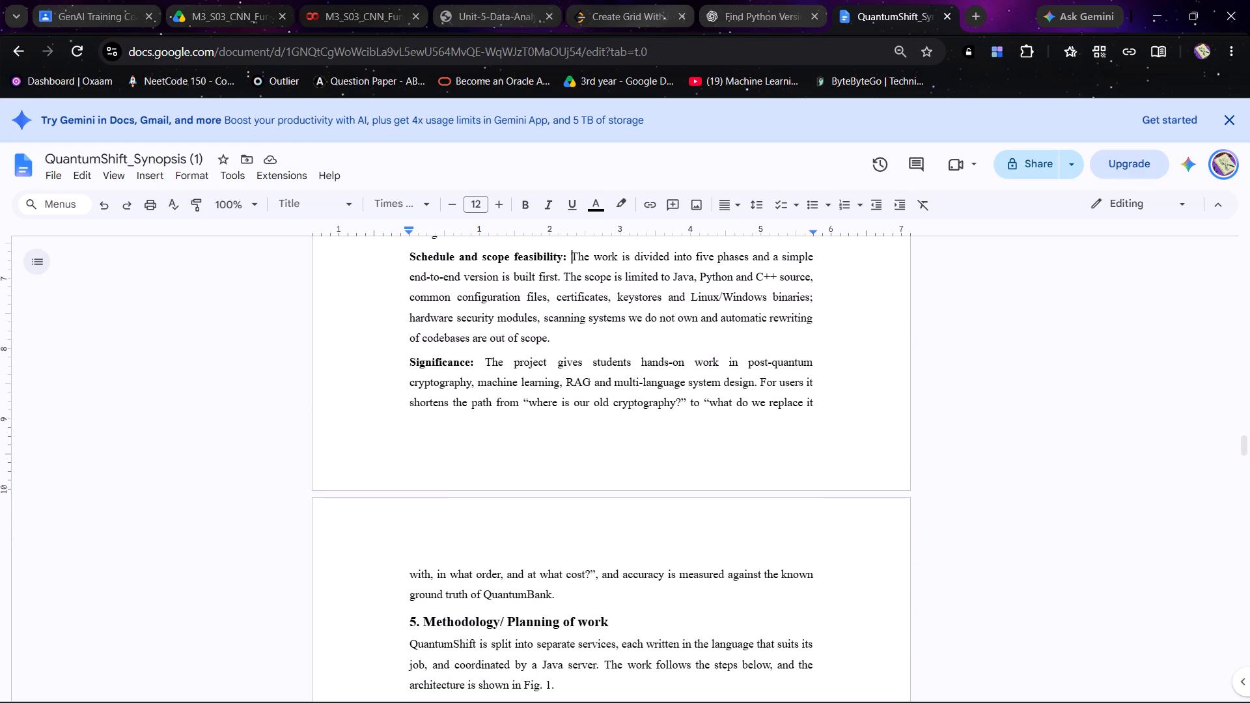
pyautogui.click(480, 648)
pyautogui.press('Left')
pyautogui.press('BackSpace')
pyautogui.press('BackSpace')
pyautogui.press('BackSpace')
pyautogui.press('BackSpace')
pyautogui.press('BackSpace')
pyautogui.press('BackSpace')
pyautogui.press('BackSpace')
pyautogui.press('BackSpace')
pyautogui.press('BackSpace')
pyautogui.press('BackSpace')
pyautogui.press('BackSpace')
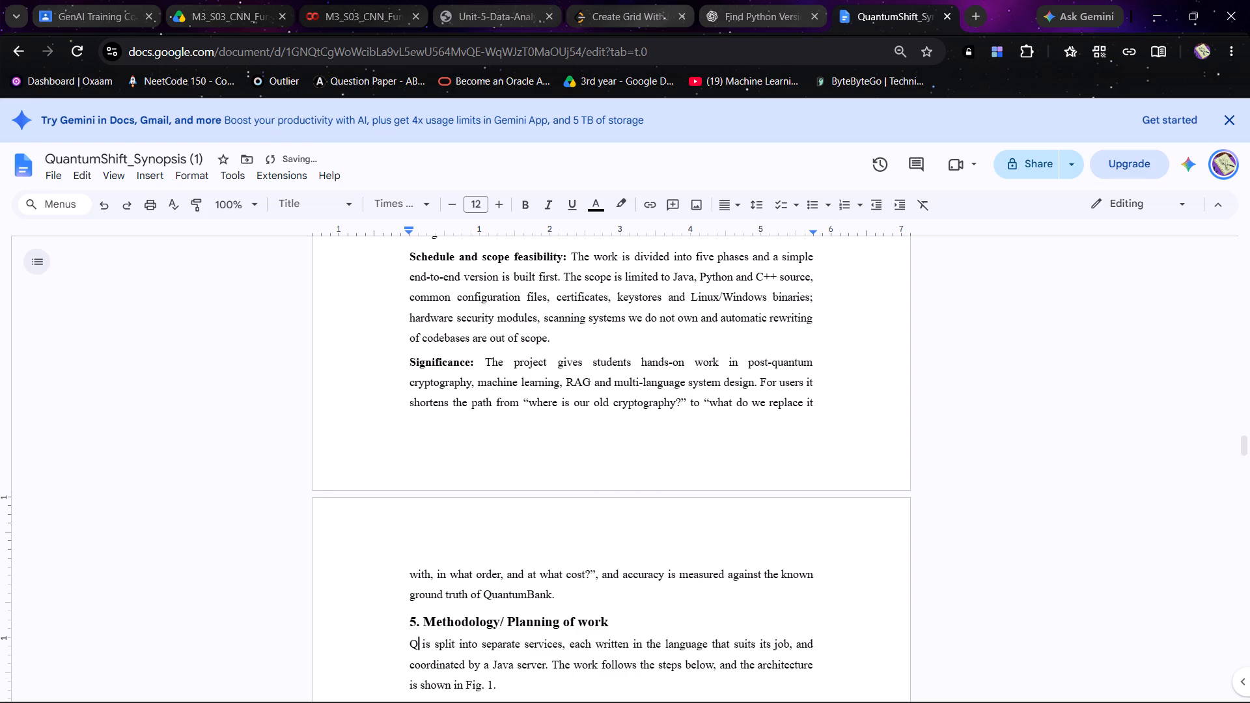
pyautogui.press('BackSpace')
pyautogui.write('egis')
# Review the rest of the synopsis from the methodology steps and architecture figure through to the end of the references.
pyautogui.scroll(-1, 480, 648)
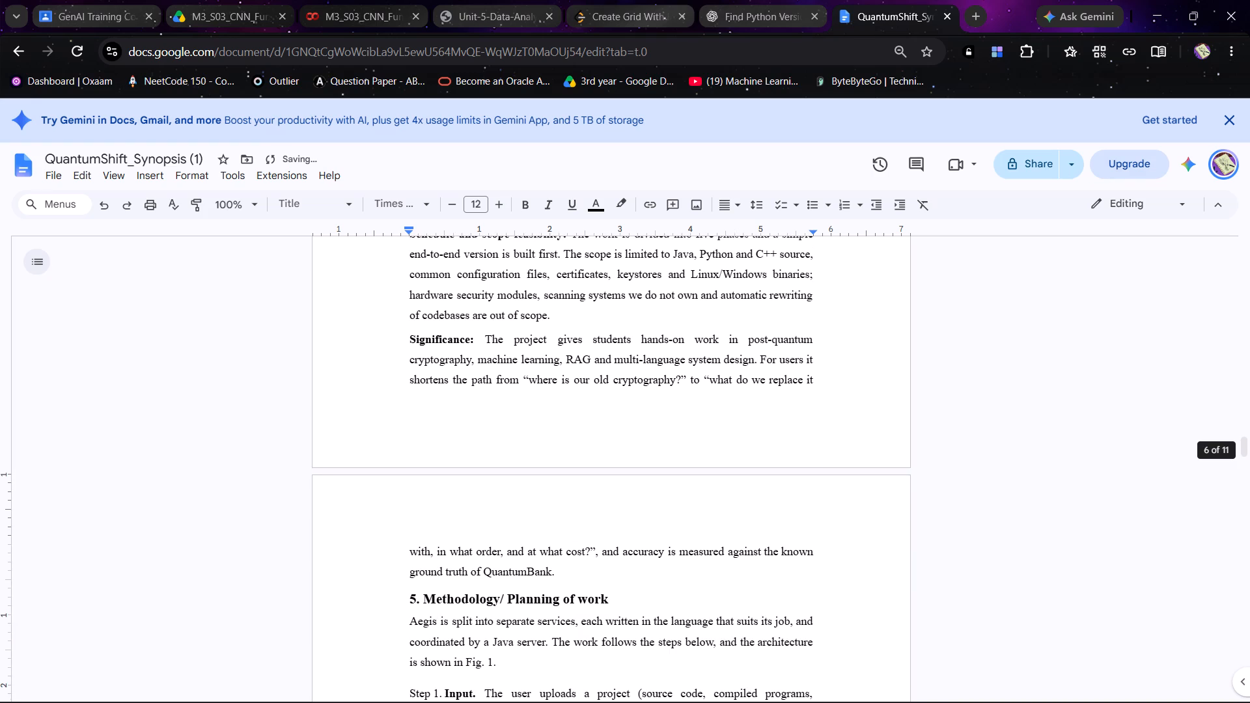
pyautogui.scroll(-3, 480, 648)
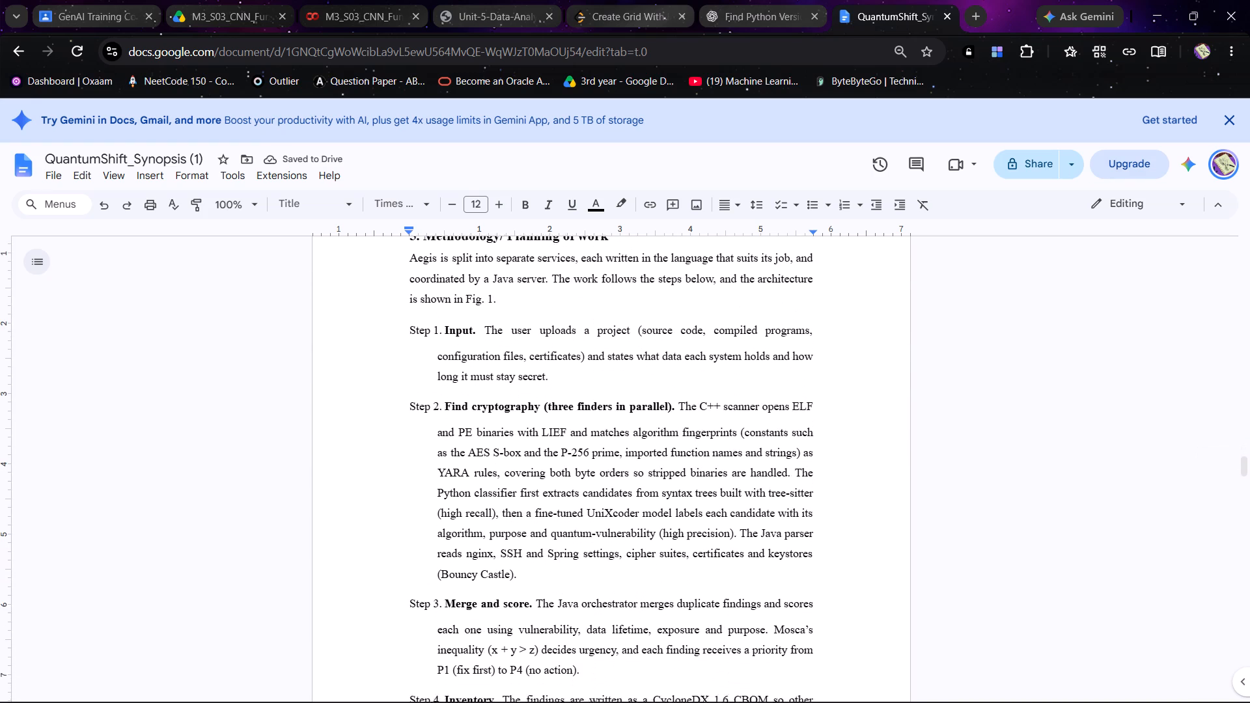
pyautogui.scroll(-1, 480, 648)
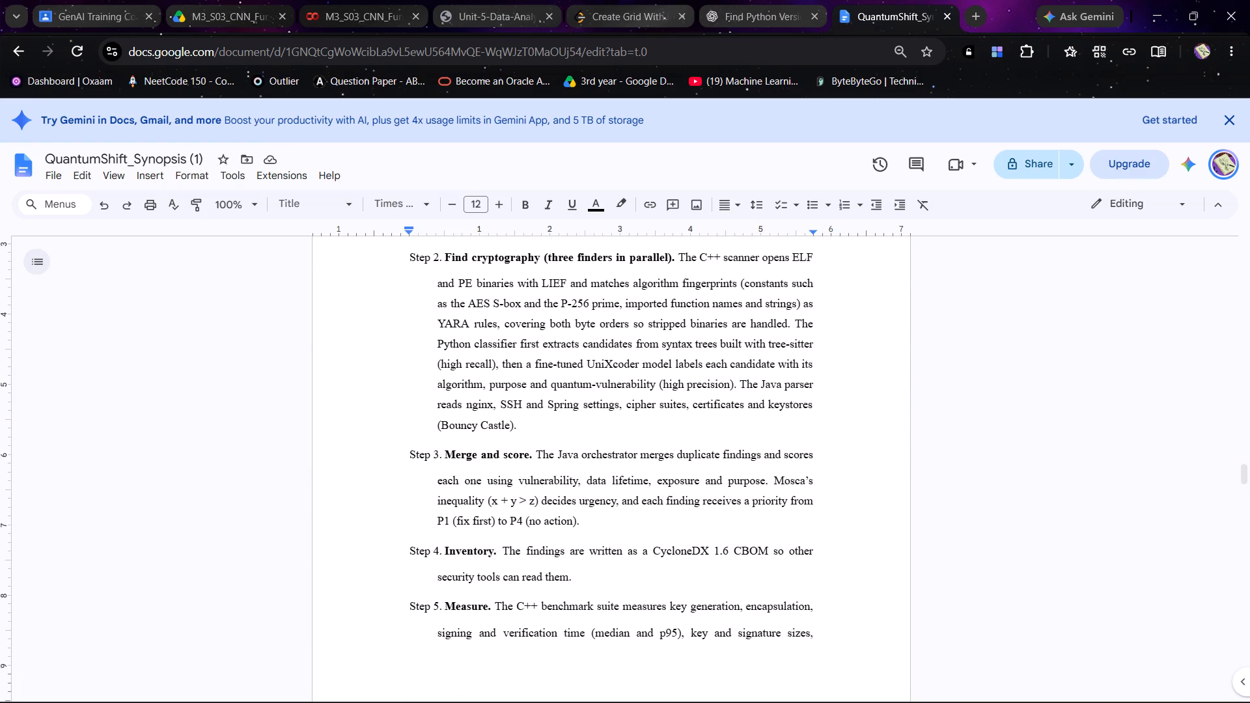
pyautogui.scroll(-4, 480, 648)
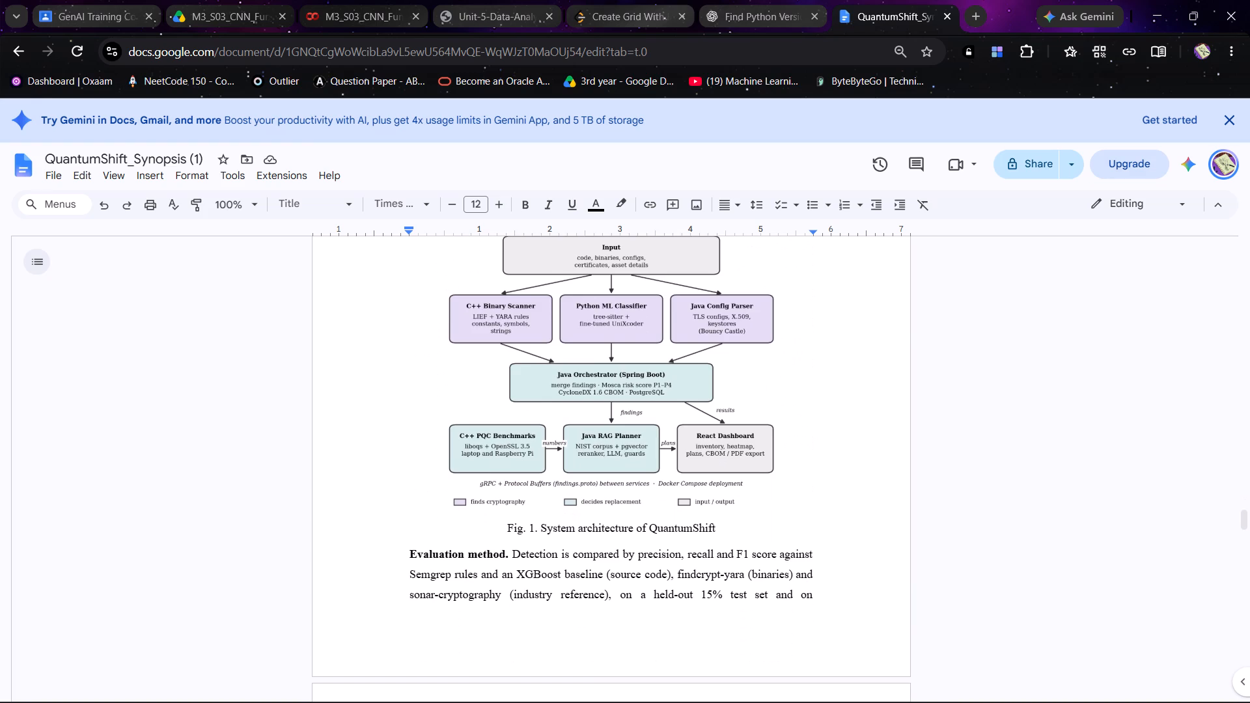
pyautogui.scroll(-8, 480, 648)
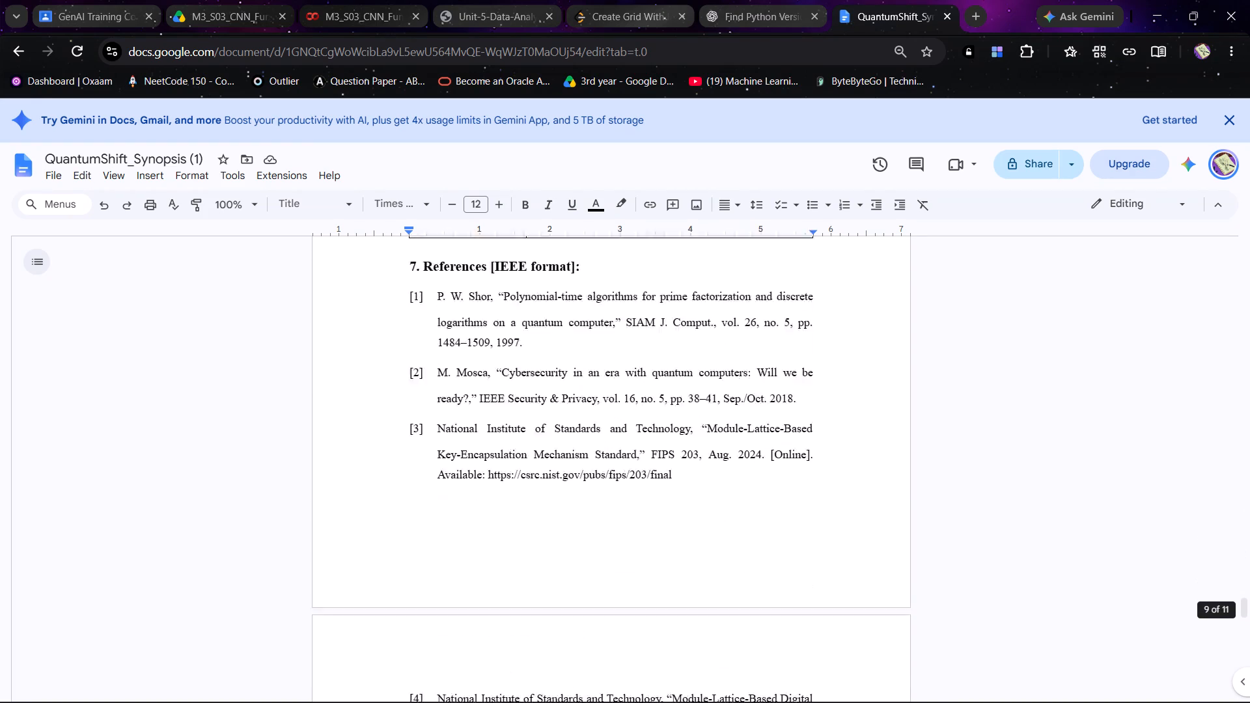
pyautogui.scroll(-4, 480, 648)
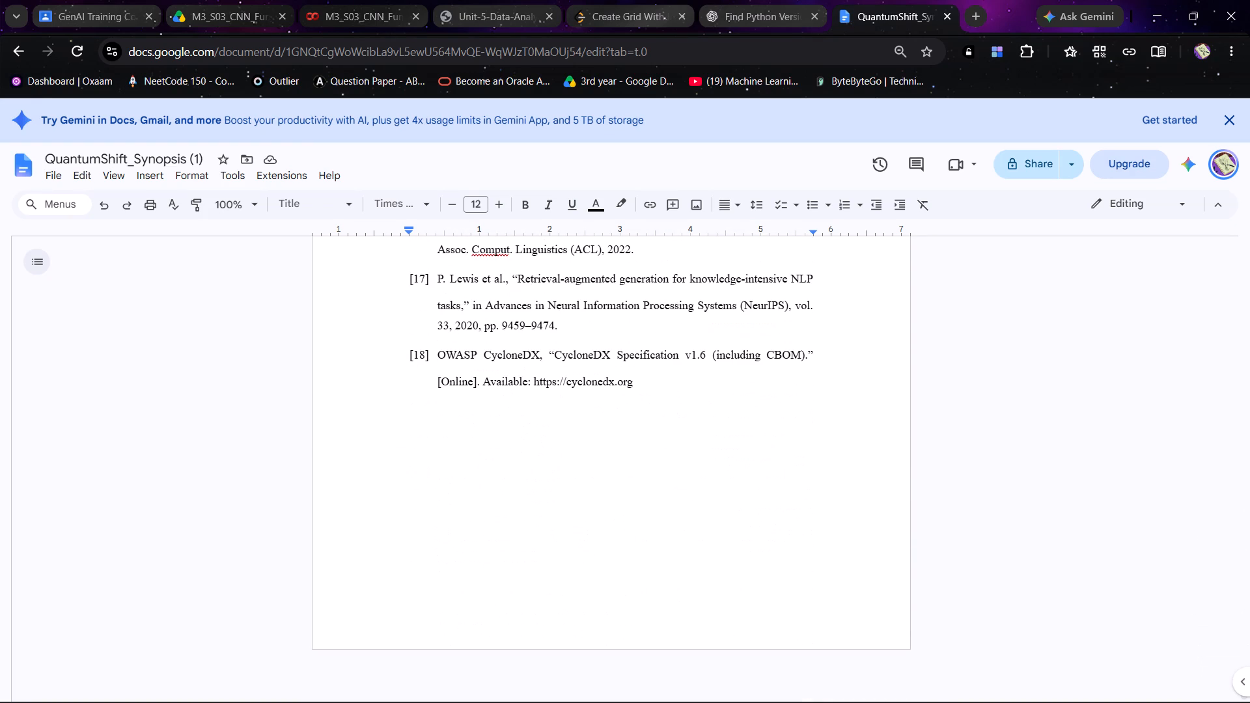
pyautogui.scroll(11, 480, 648)
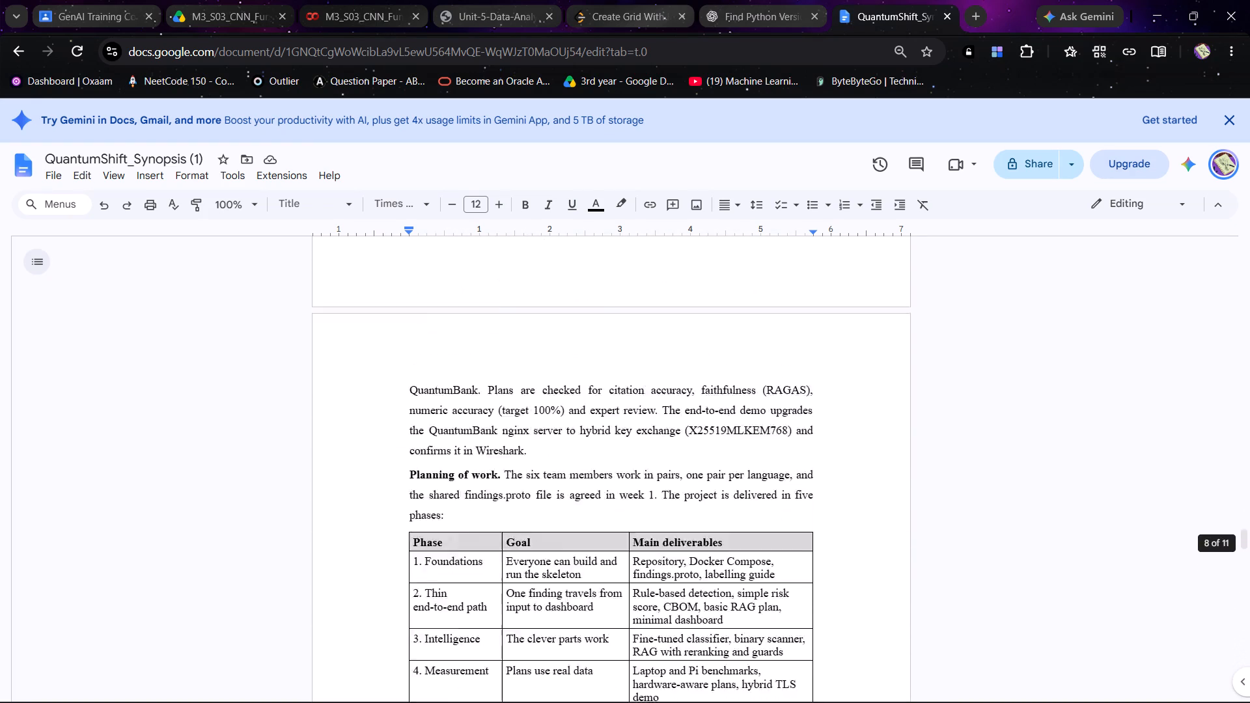
pyautogui.scroll(7, 480, 648)
pyautogui.scroll(-2, 480, 648)
pyautogui.scroll(1, 480, 648)
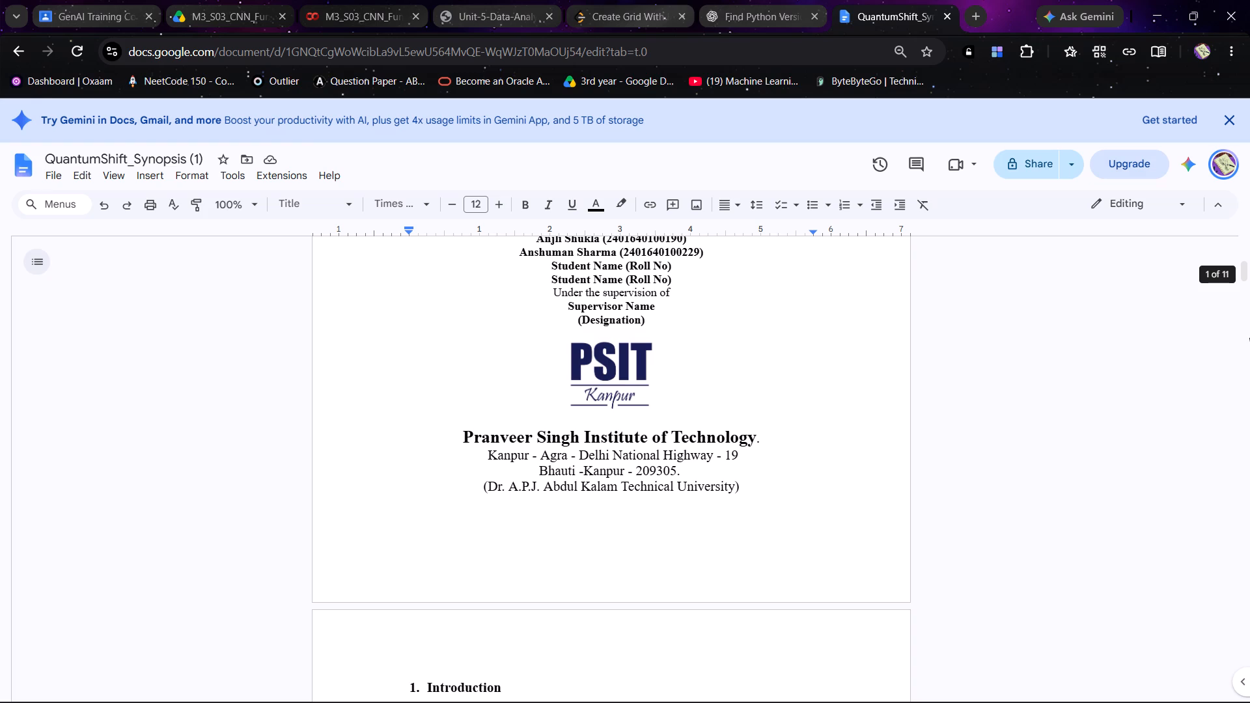
pyautogui.scroll(-4, 1249, 338)
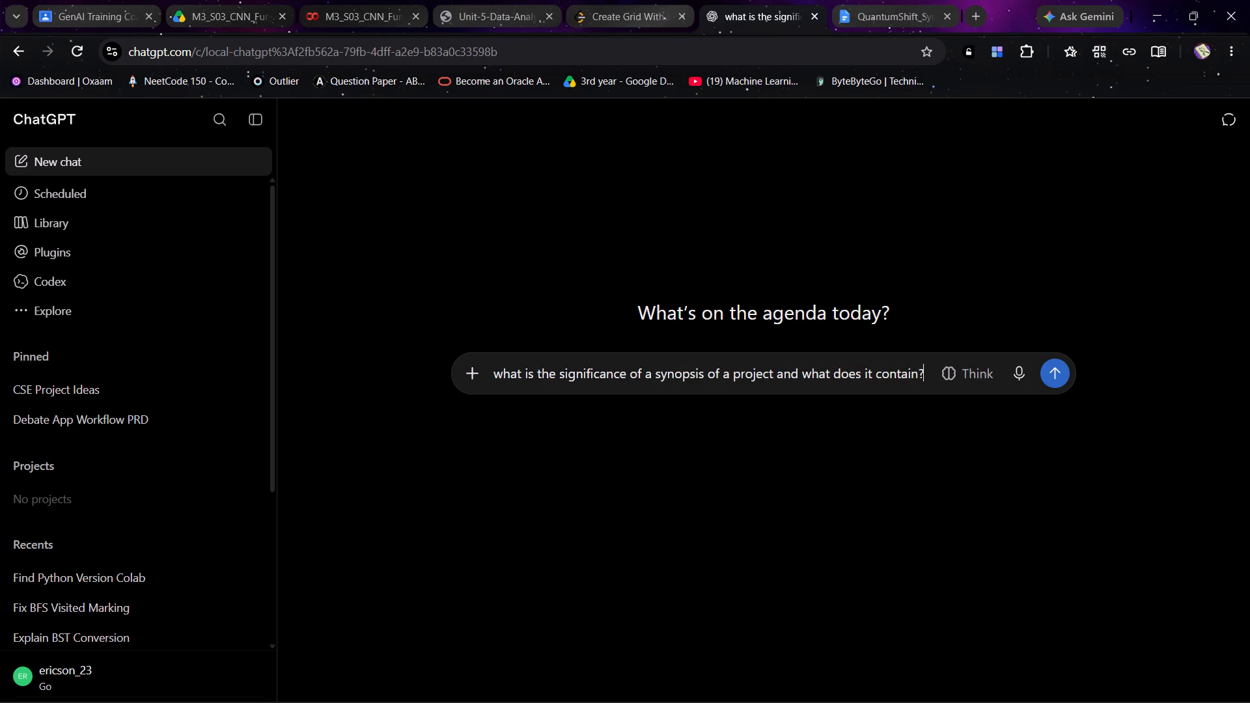
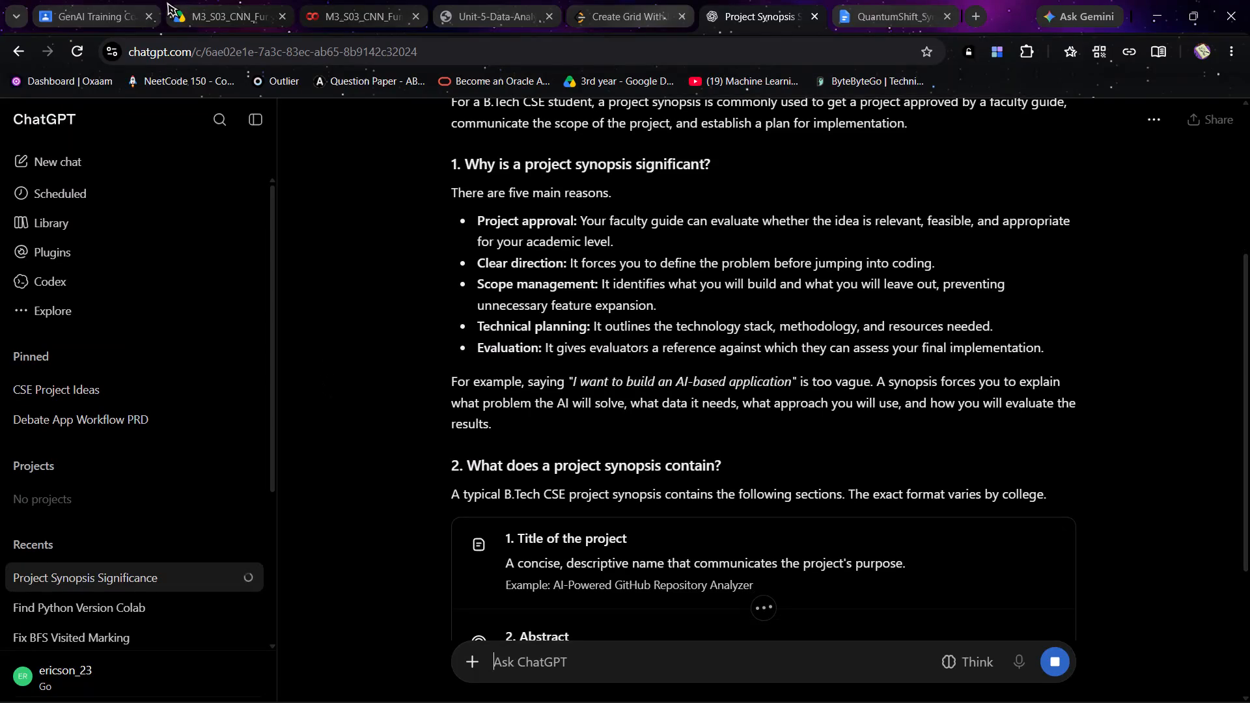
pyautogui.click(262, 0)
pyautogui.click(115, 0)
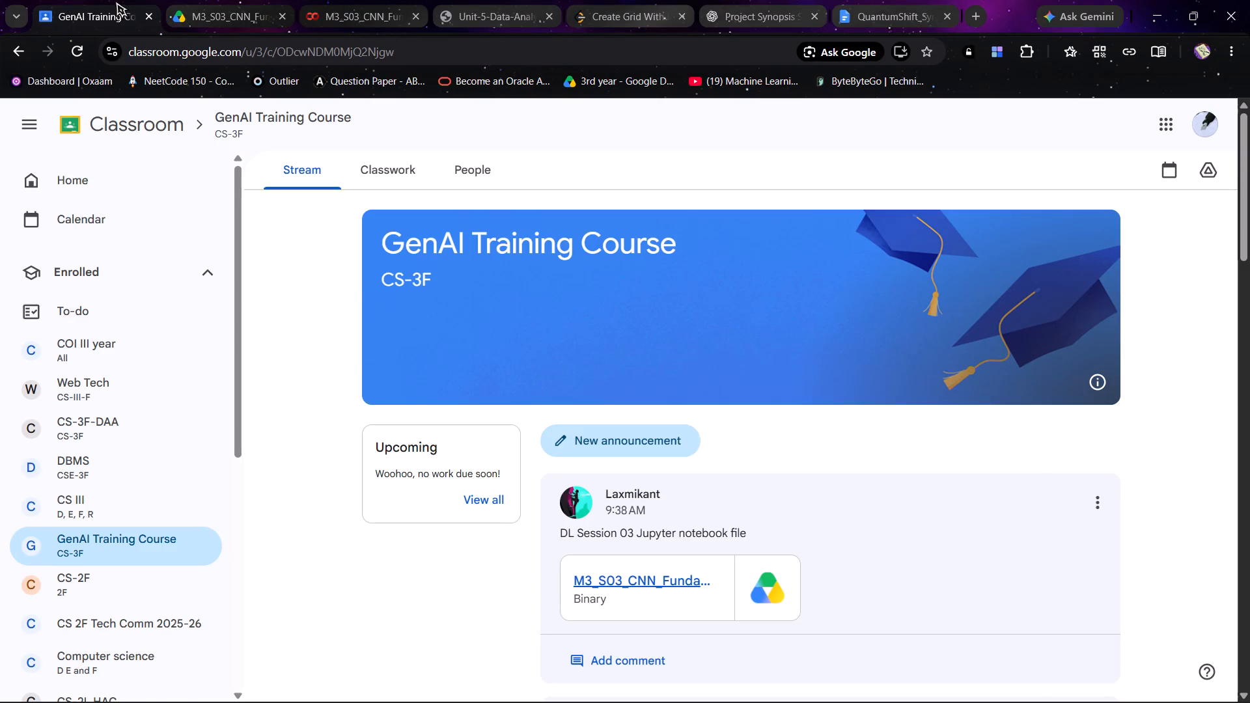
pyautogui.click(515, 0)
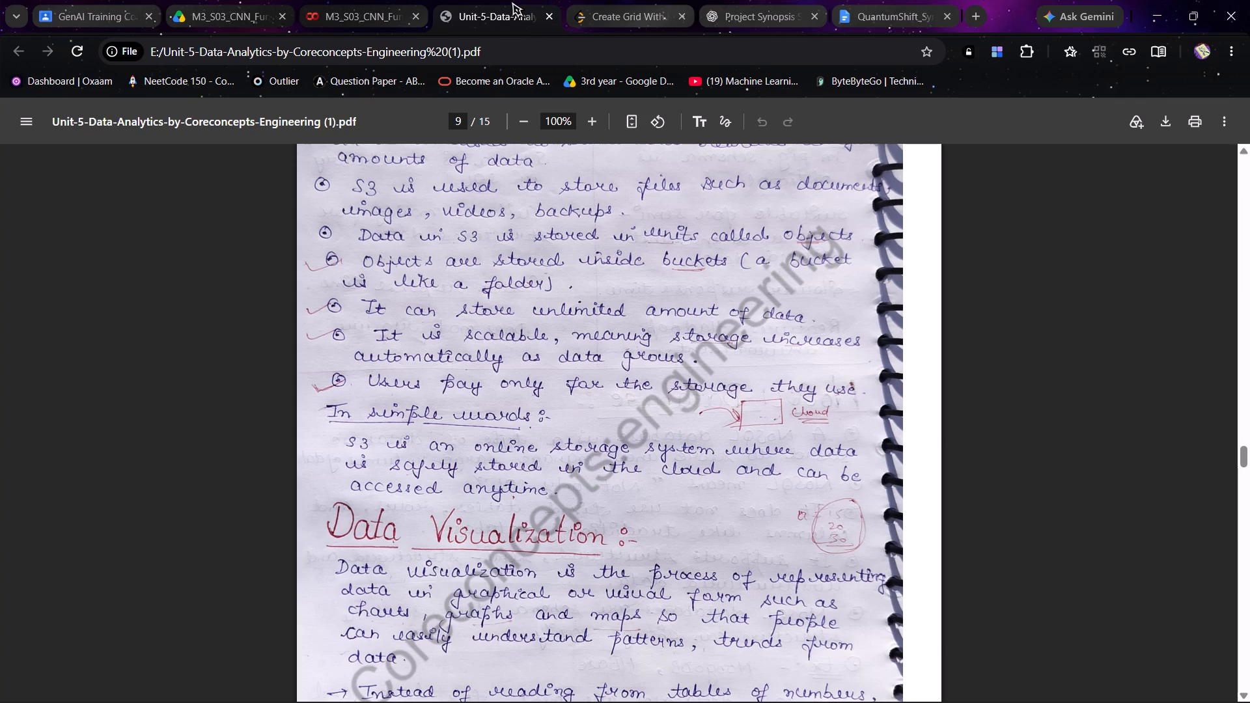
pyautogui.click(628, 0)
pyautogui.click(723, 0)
# Return to the synopsis document and review the Project Objective section from its aim through objectives O1 to O7 and the end-user paragraph.
pyautogui.click(873, 0)
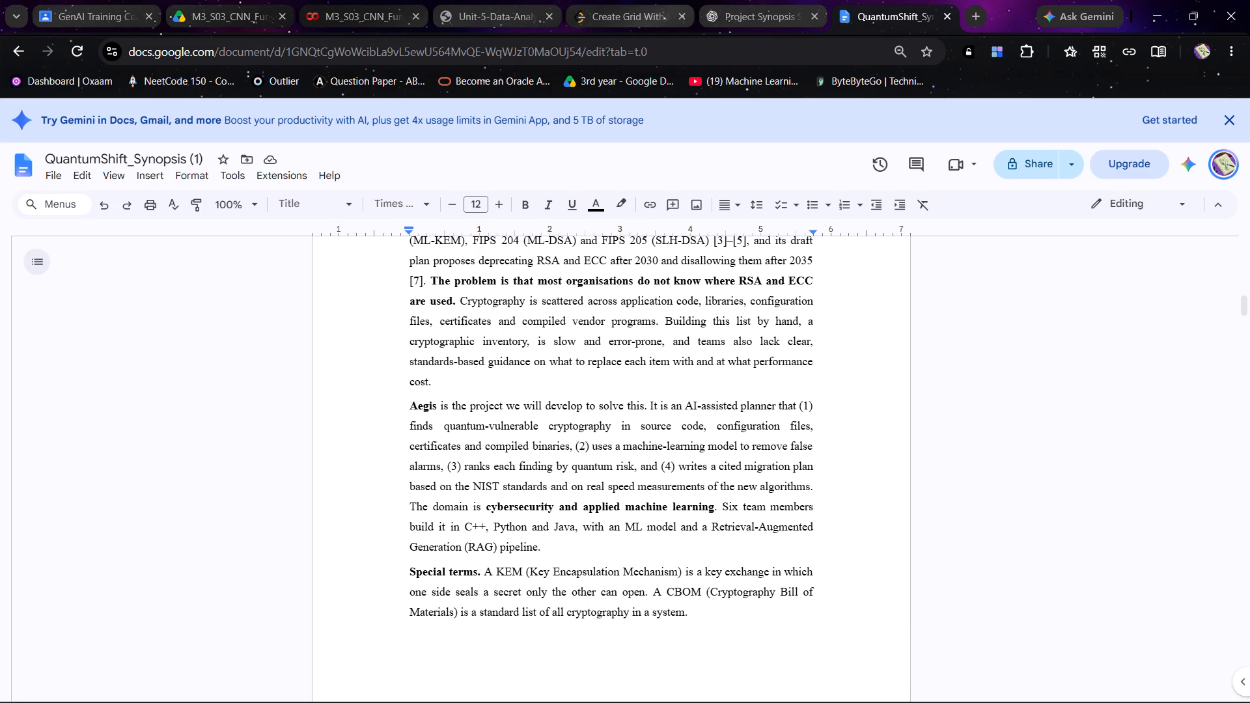
pyautogui.scroll(-2, 818, 435)
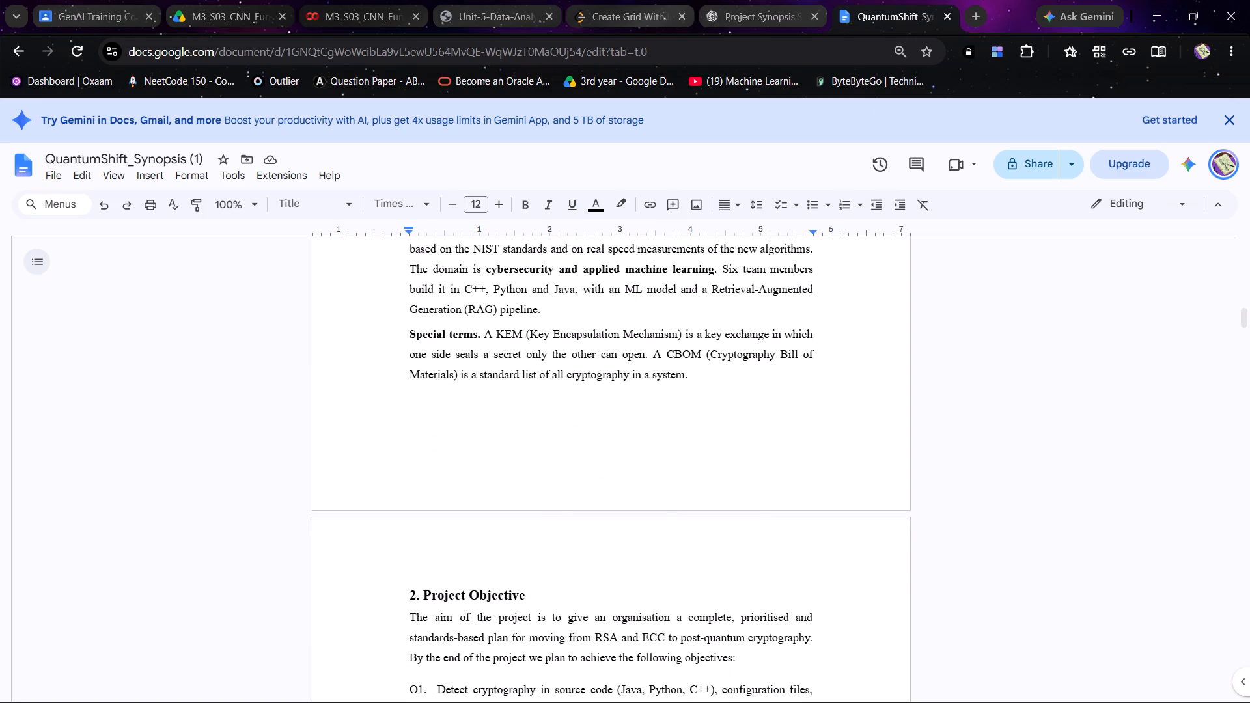
pyautogui.scroll(-3, 818, 435)
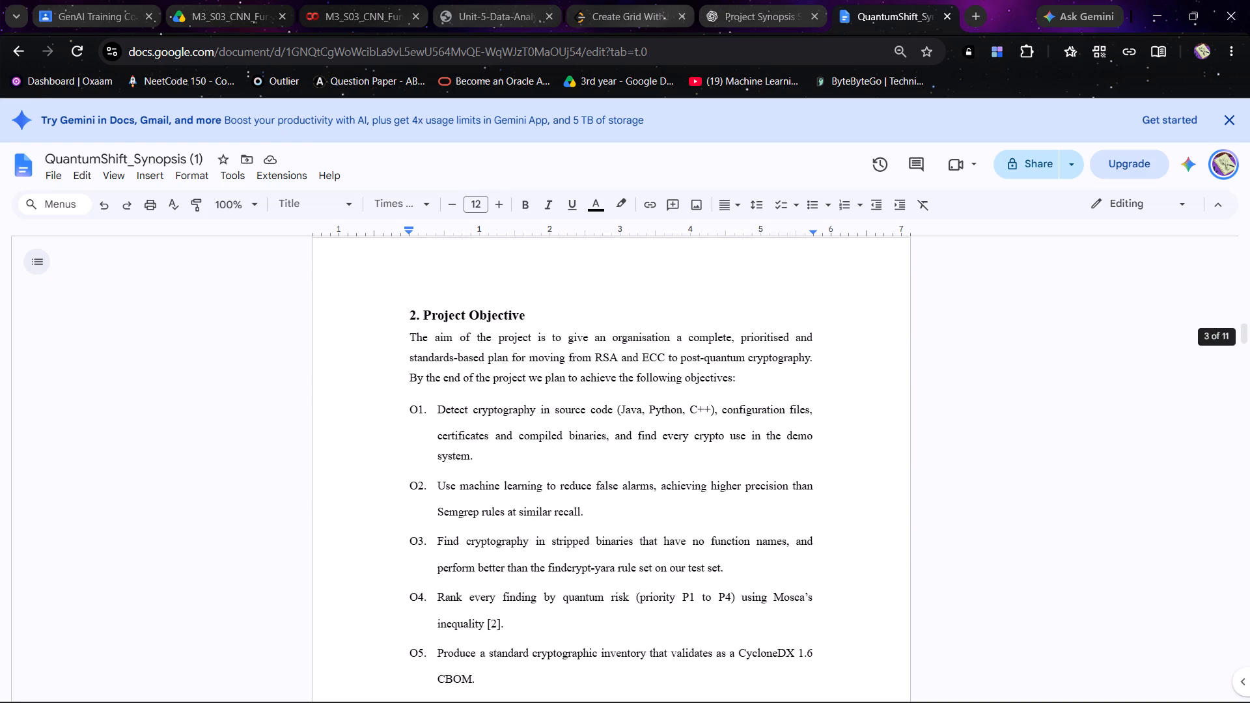
pyautogui.scroll(-3, 818, 435)
pyautogui.scroll(5, 818, 435)
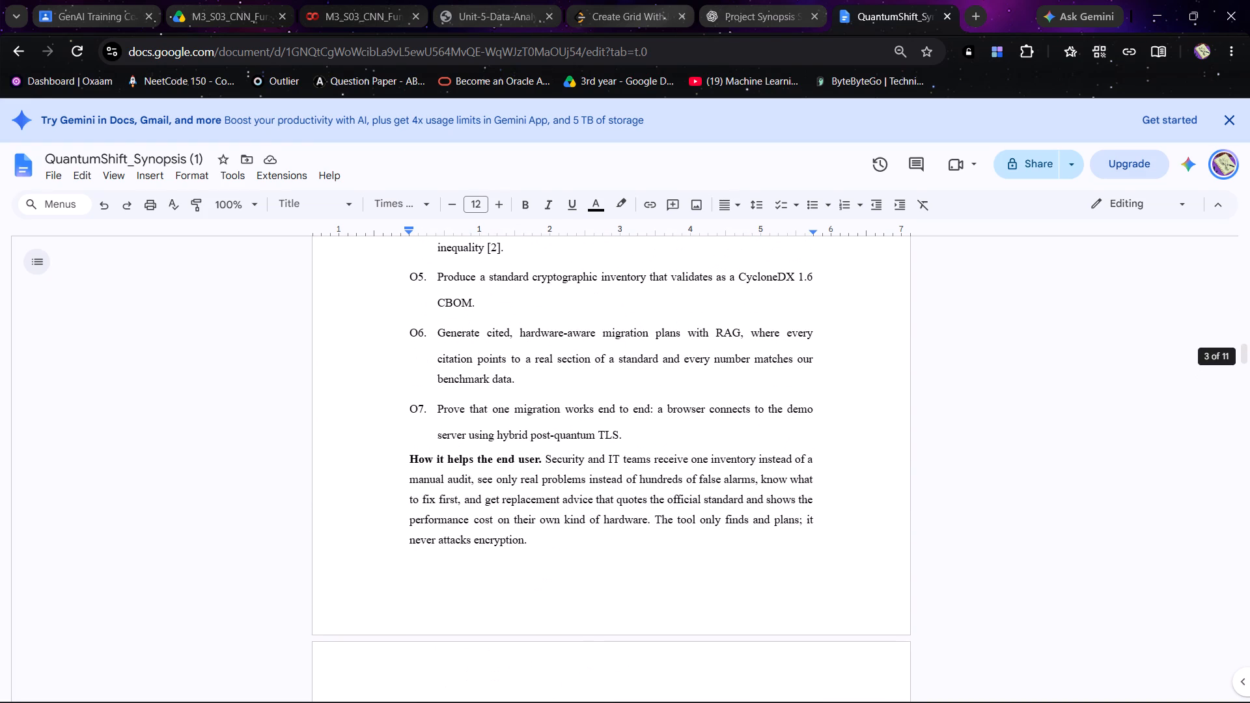
pyautogui.scroll(1, 818, 435)
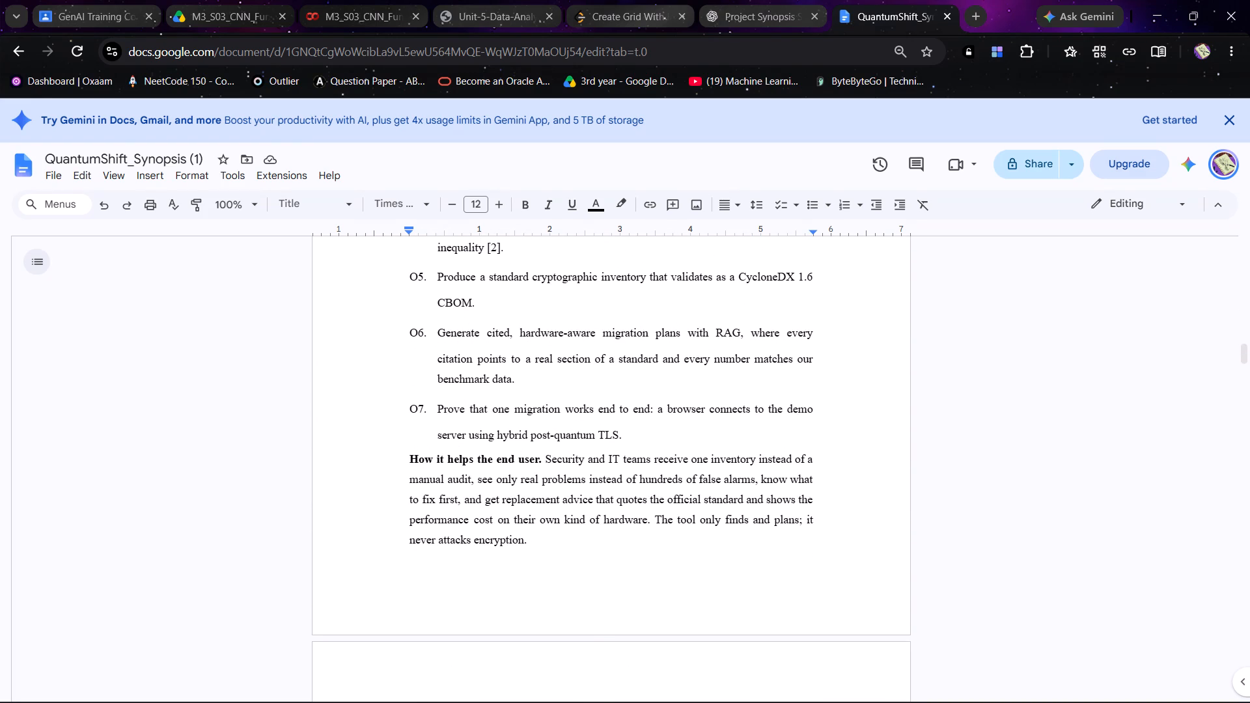
# Place the text cursor at the end of the bold lead-in "How it helps the end user." below objective O7.
pyautogui.click(551, 461)
pyautogui.press('Left')
pyautogui.press('Left')
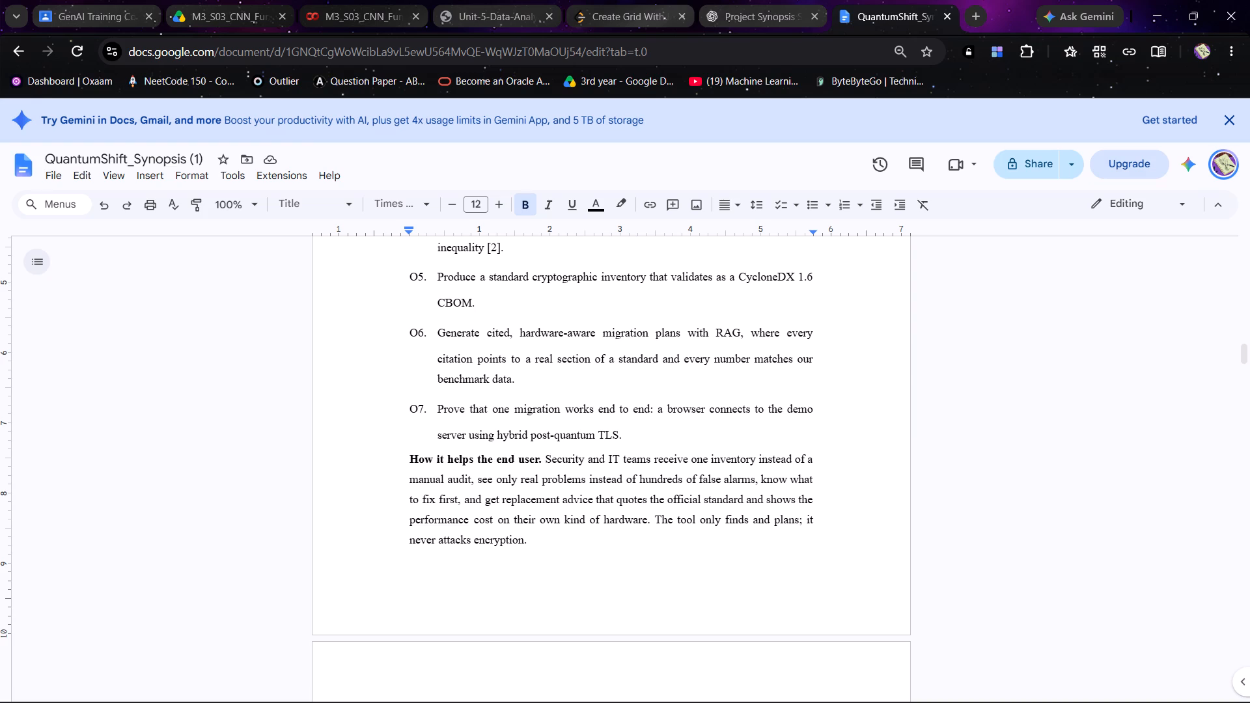
# Replace the full stop ending the bold lead-in "How it helps the end user" below objective O7 with a colon.
pyautogui.press('BackSpace')
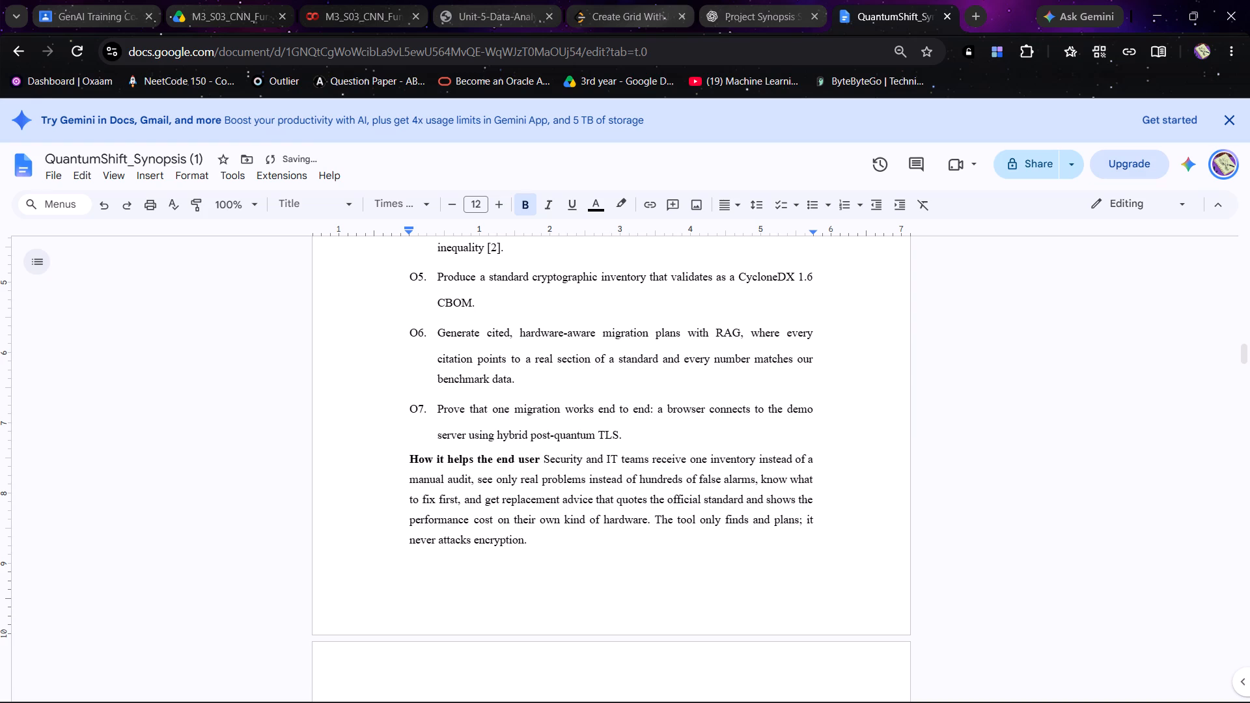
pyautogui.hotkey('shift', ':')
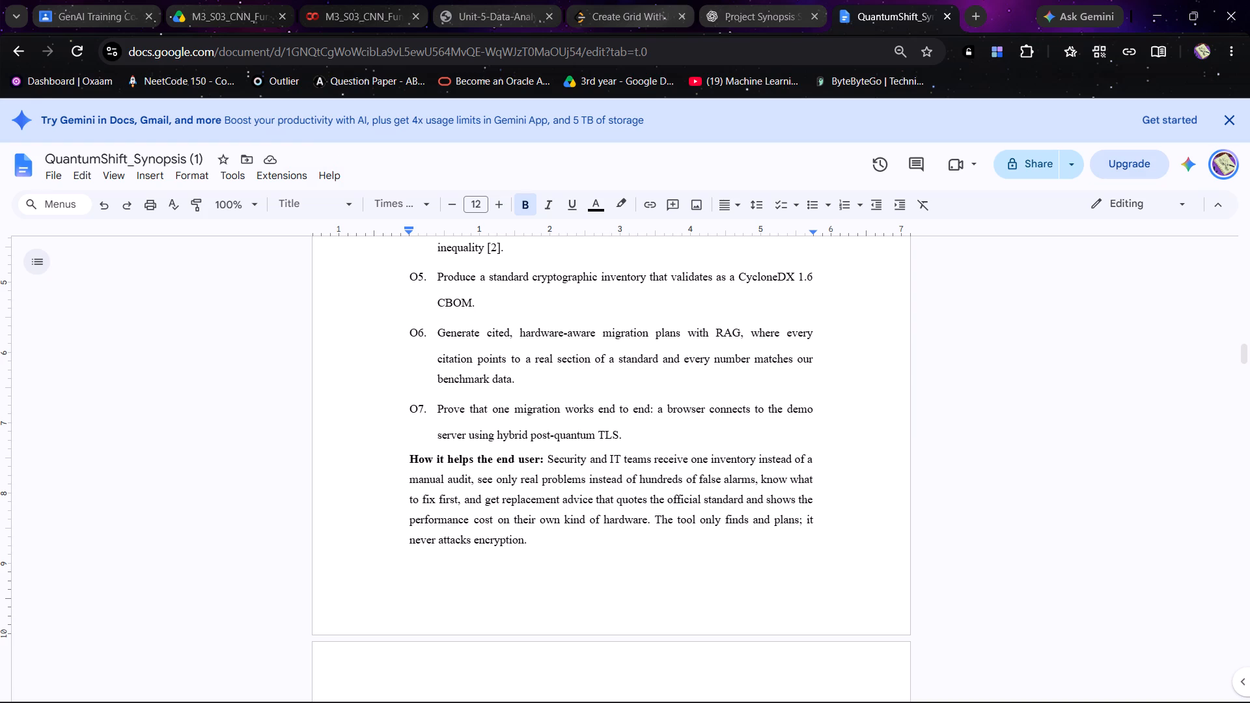
# Look ahead to the start of the Literature Survey section, and switch from the synopsis document to another open window.
pyautogui.scroll(-1, 551, 461)
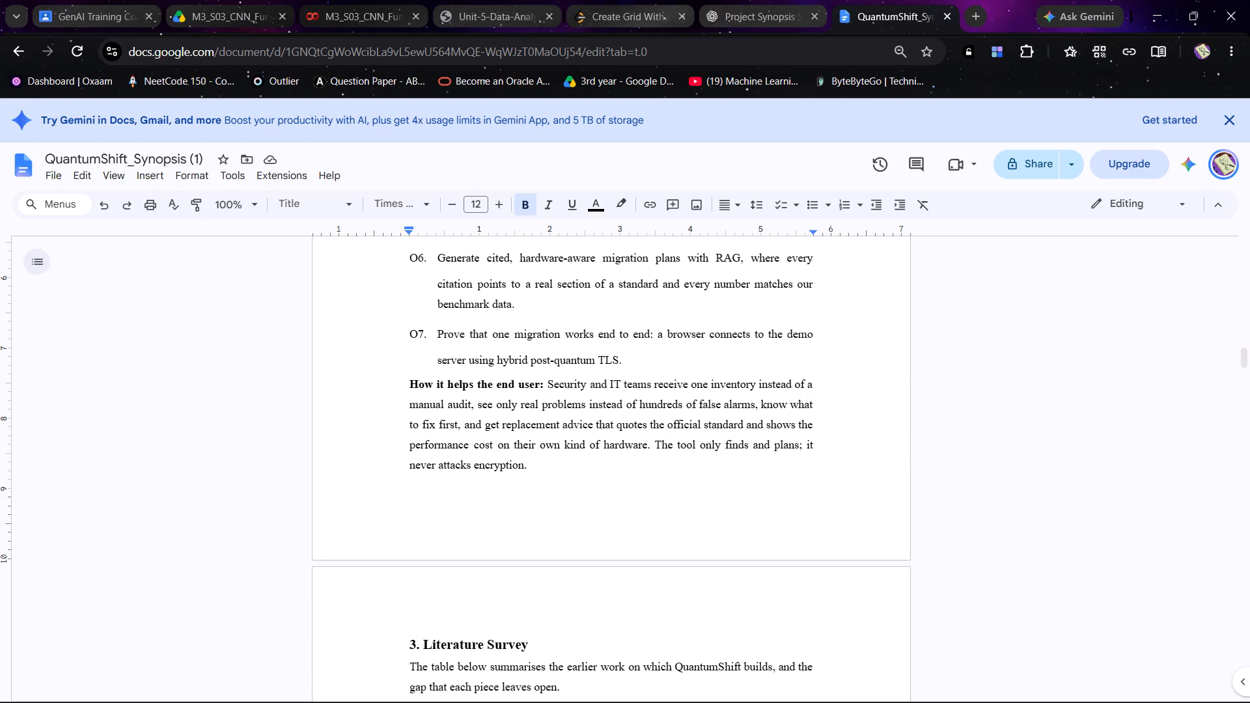
pyautogui.hotkey('alt', 'Tab')
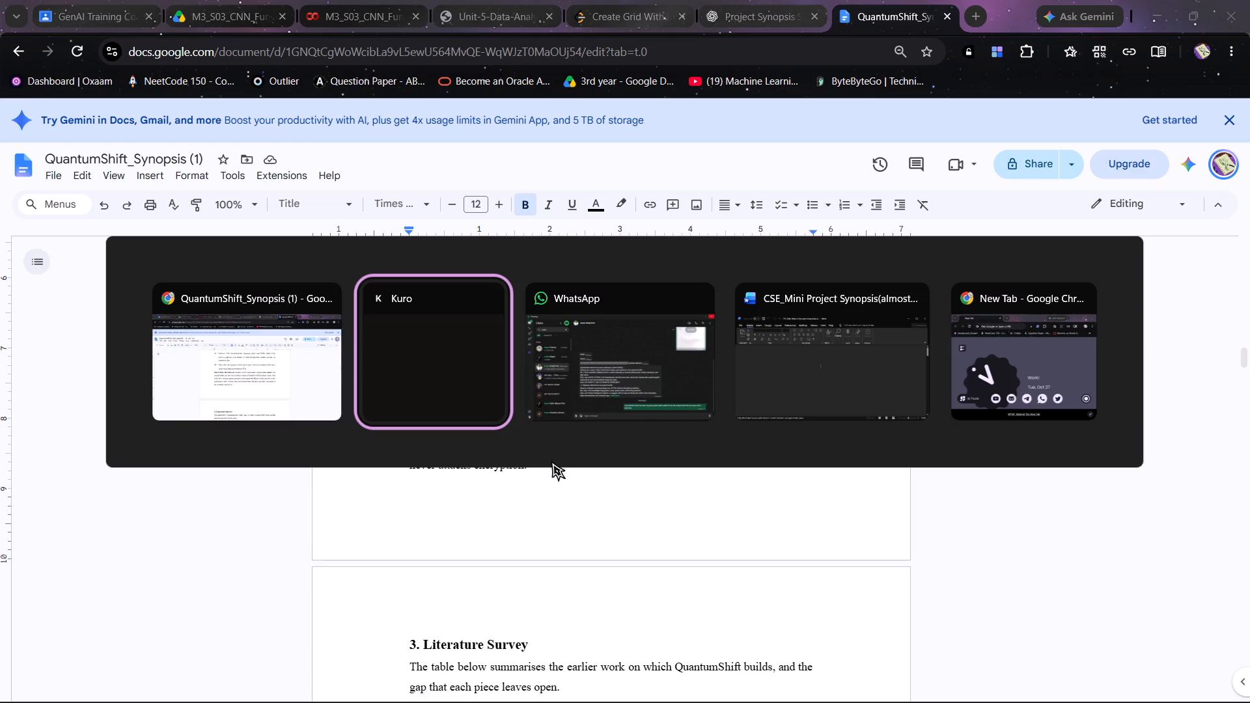
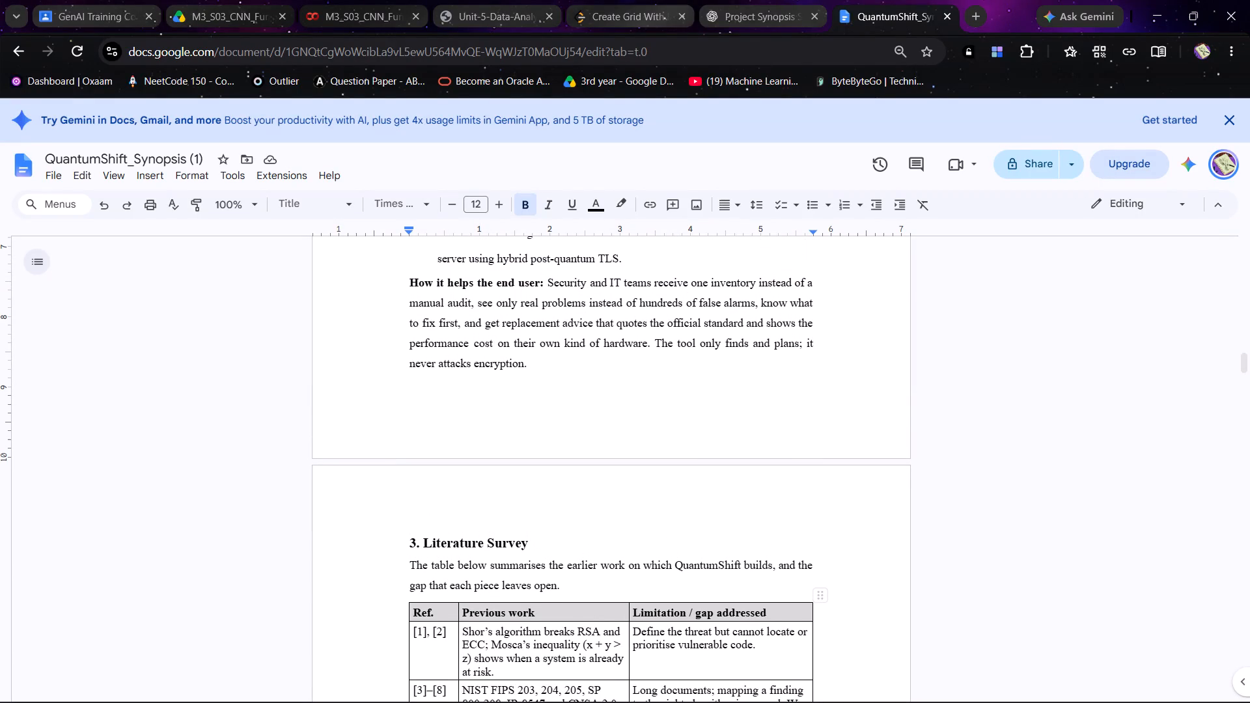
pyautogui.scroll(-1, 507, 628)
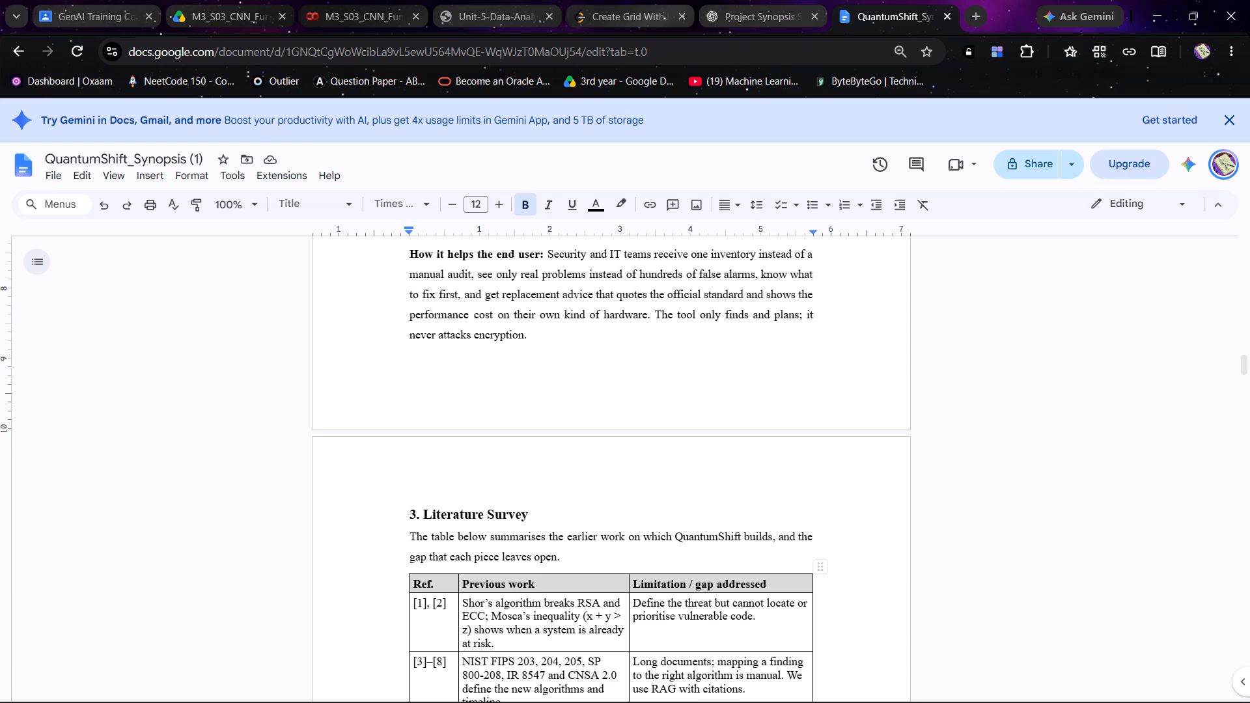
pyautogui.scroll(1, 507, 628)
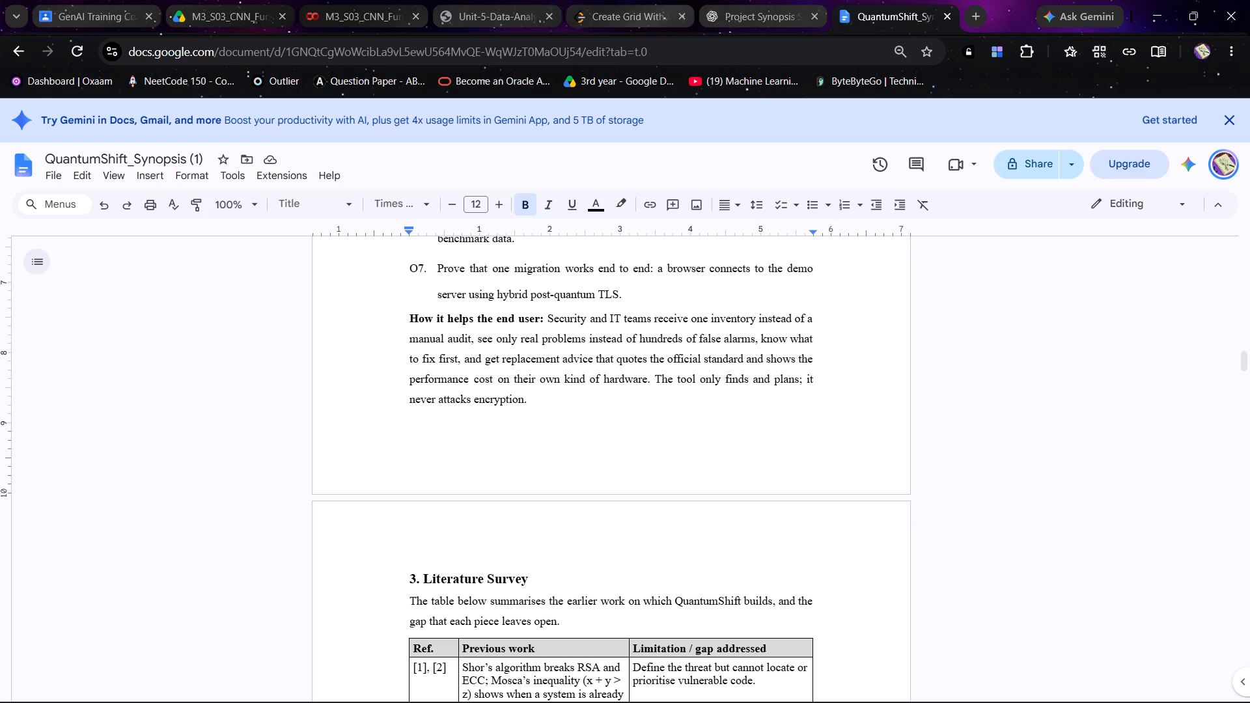
# Highlight in yellow the Introduction sentence starting "Six team members build it in C++, Python and Java".
pyautogui.scroll(-1, 507, 628)
pyautogui.scroll(1, 507, 628)
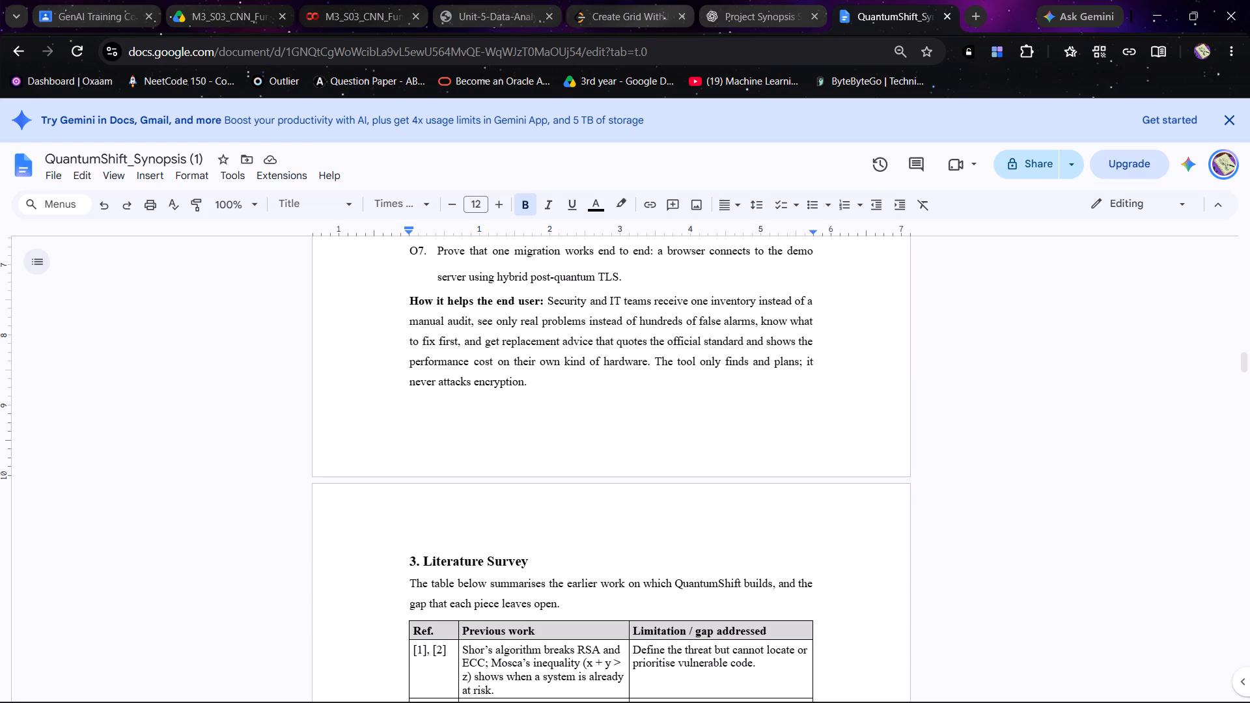
pyautogui.scroll(6, 549, 470)
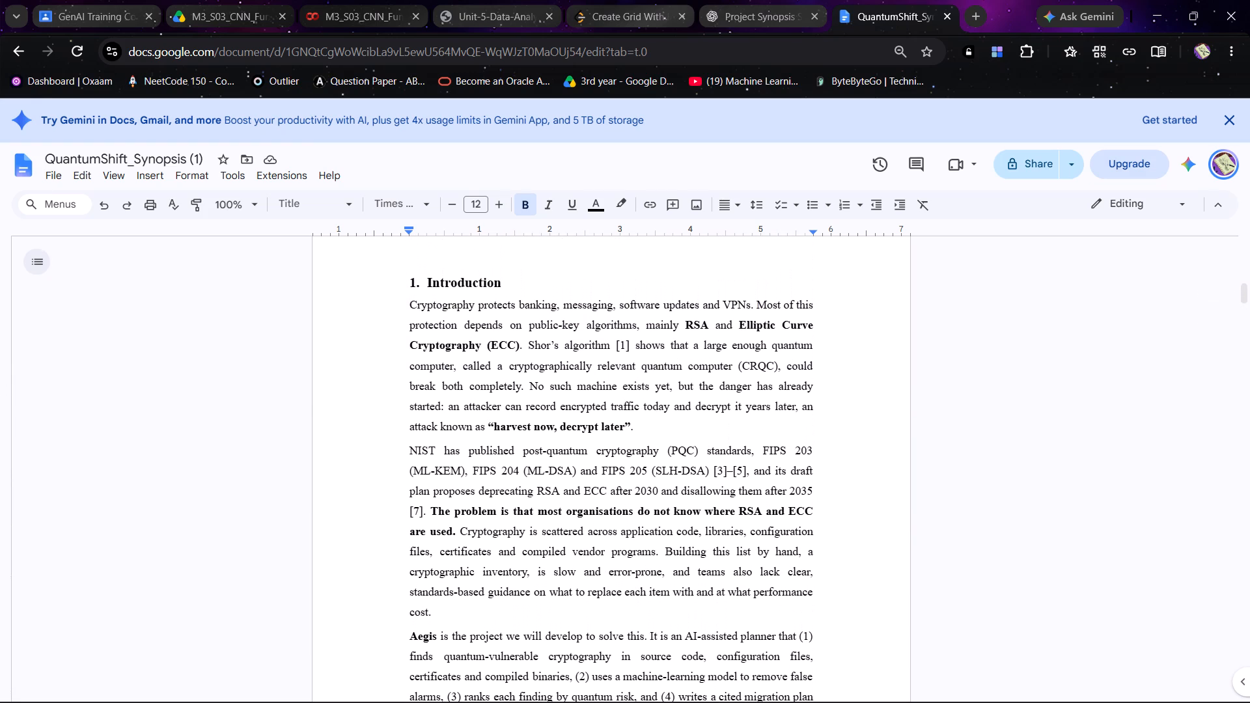
pyautogui.scroll(-2, 549, 470)
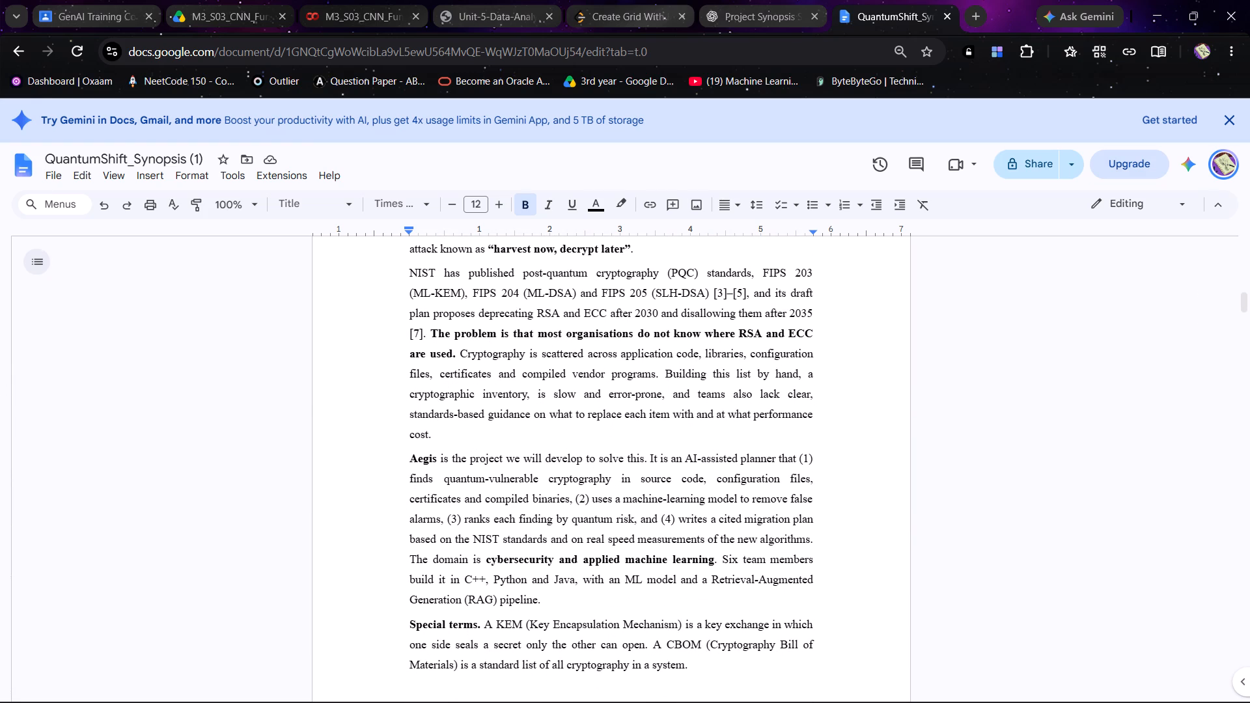
pyautogui.click(542, 598)
pyautogui.moveTo(542, 598); pyautogui.dragTo(720, 564)
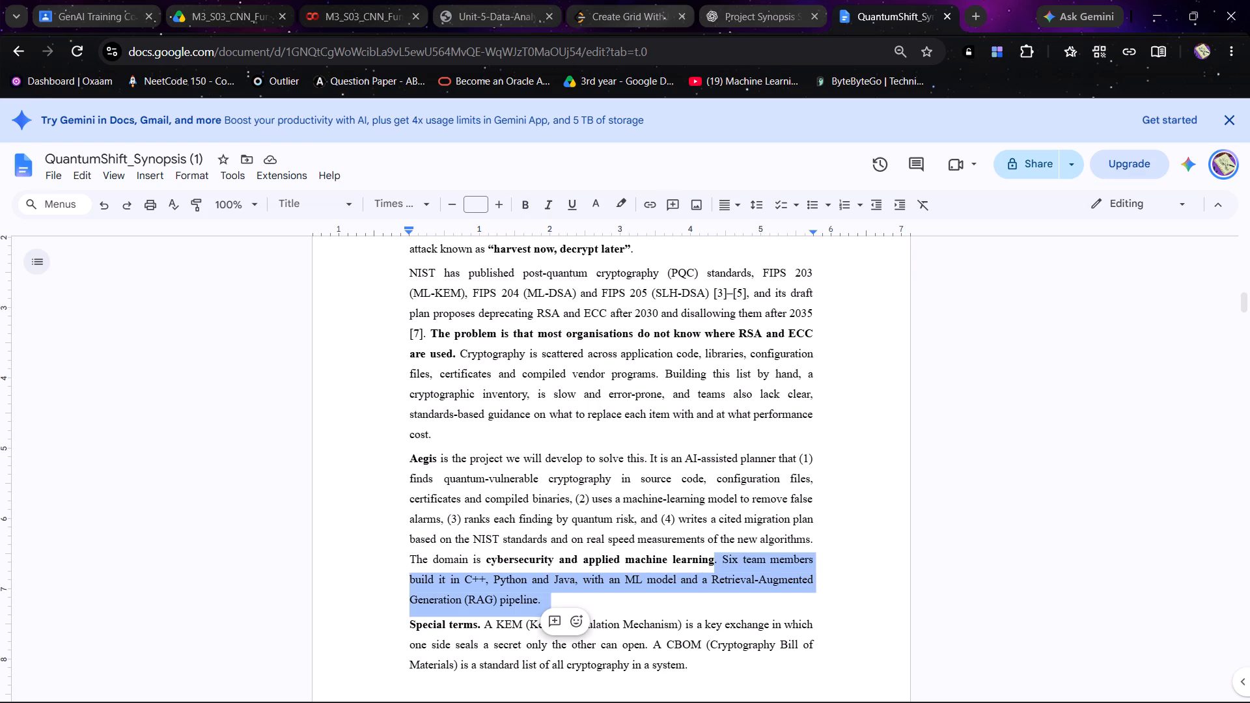
pyautogui.moveTo(720, 564); pyautogui.dragTo(727, 562)
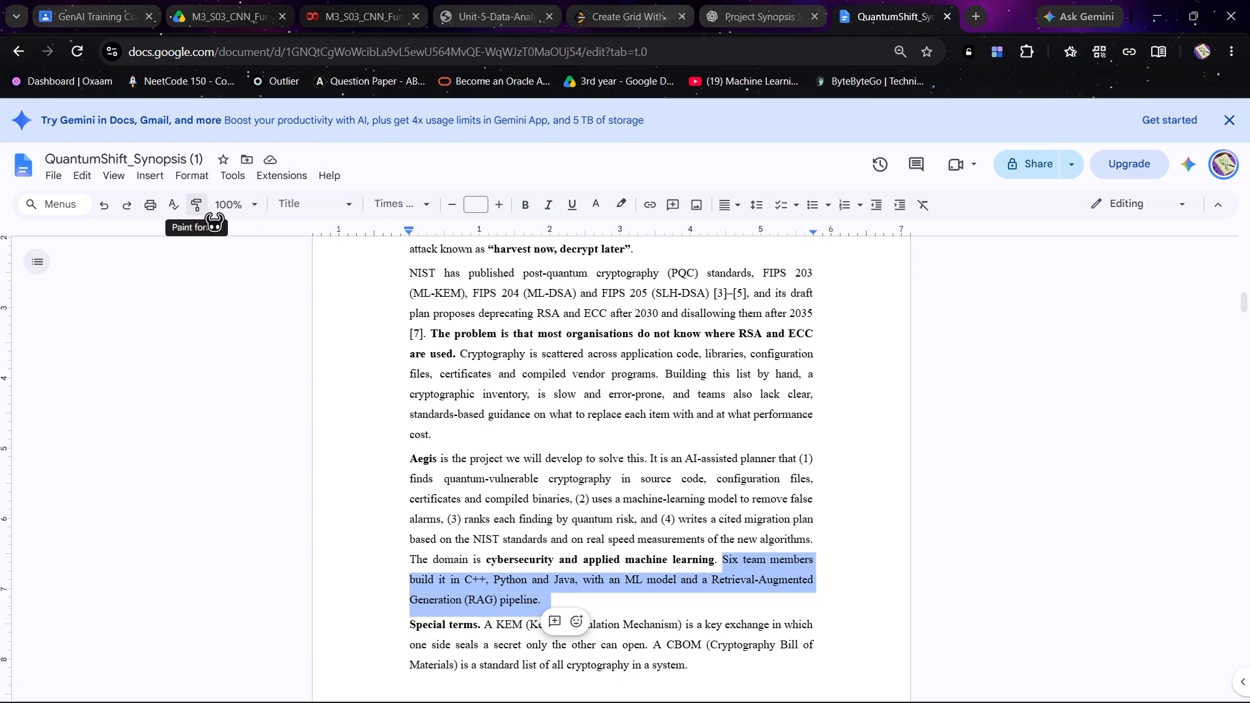
pyautogui.click(626, 206)
pyautogui.click(673, 269)
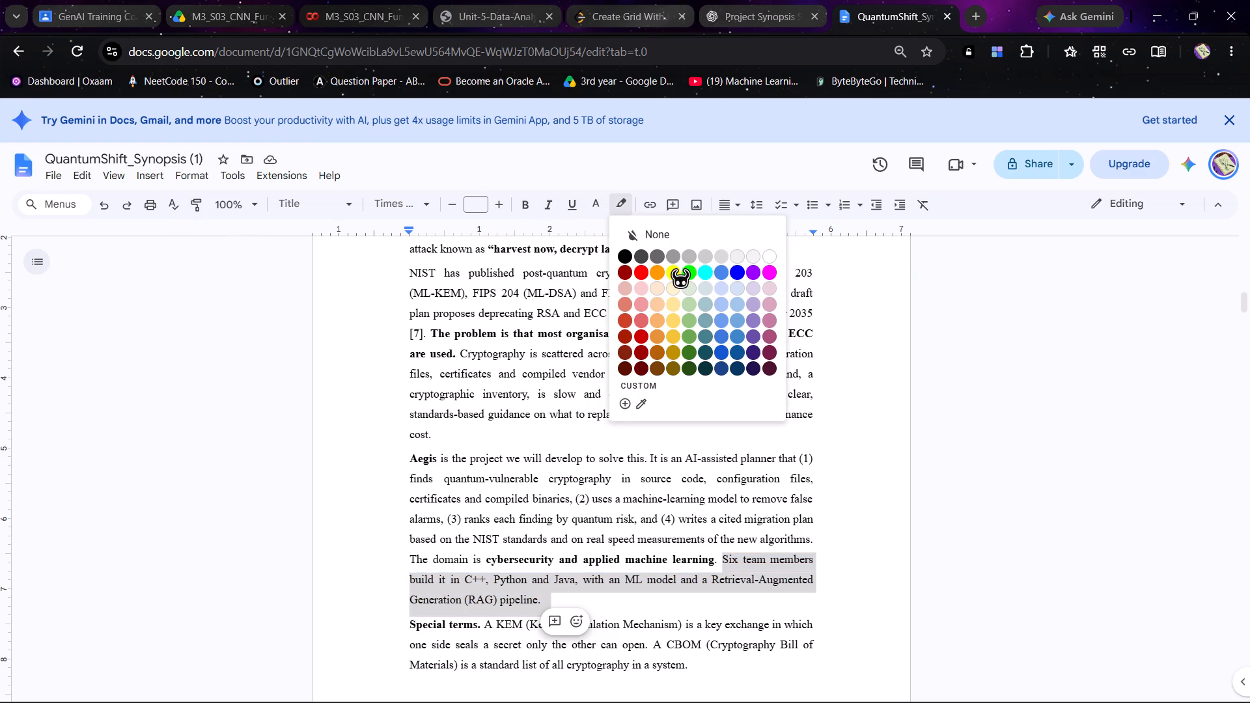
pyautogui.click(691, 589)
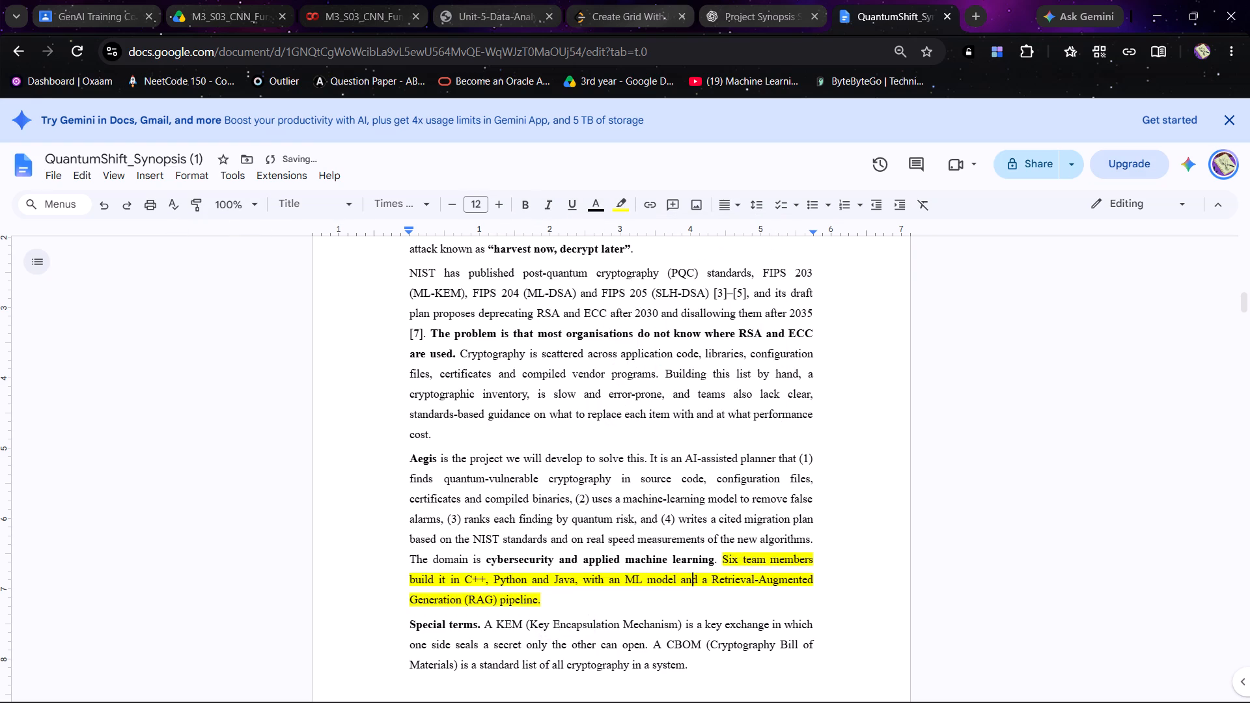
pyautogui.scroll(-5, 691, 589)
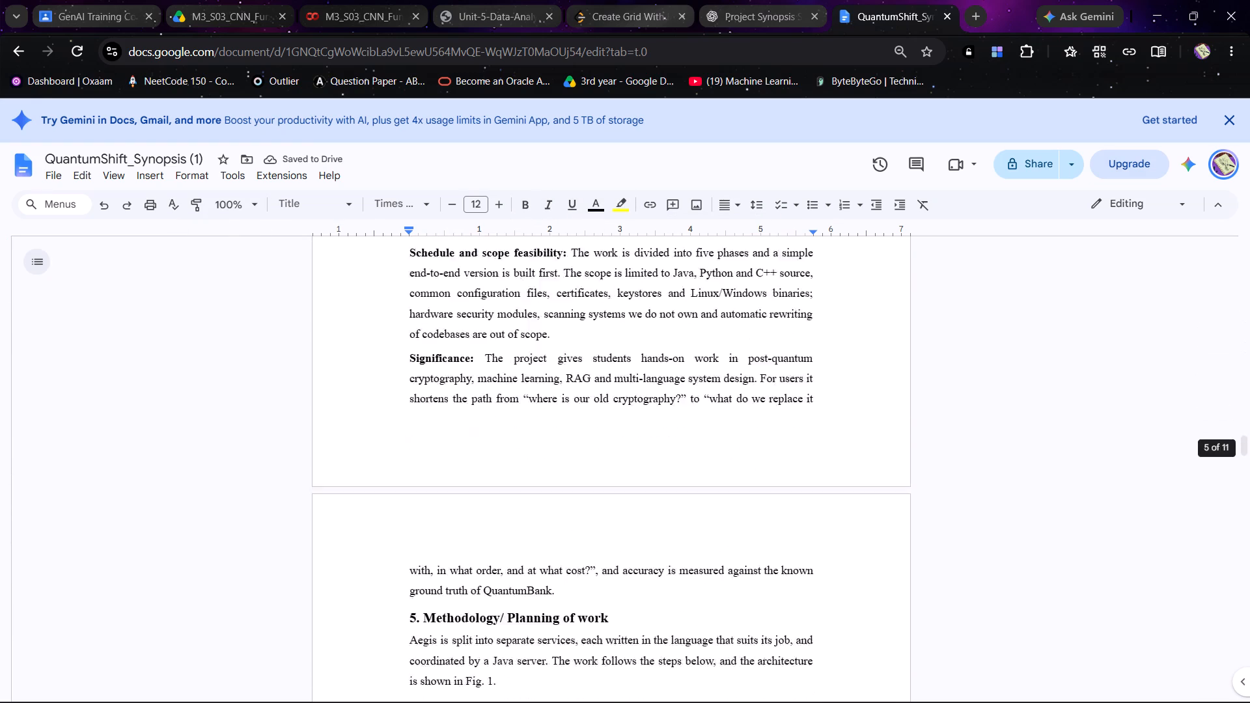
pyautogui.scroll(3, 691, 589)
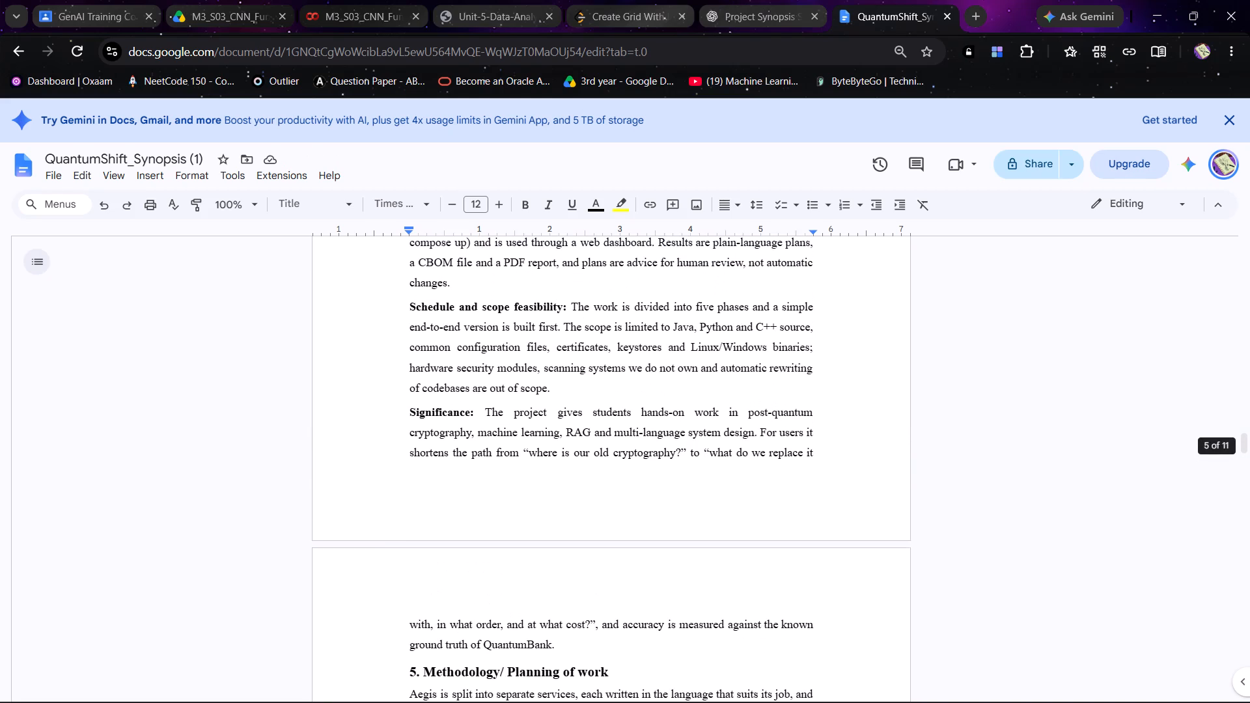
pyautogui.scroll(3, 691, 589)
pyautogui.scroll(-1, 691, 589)
pyautogui.scroll(1, 691, 589)
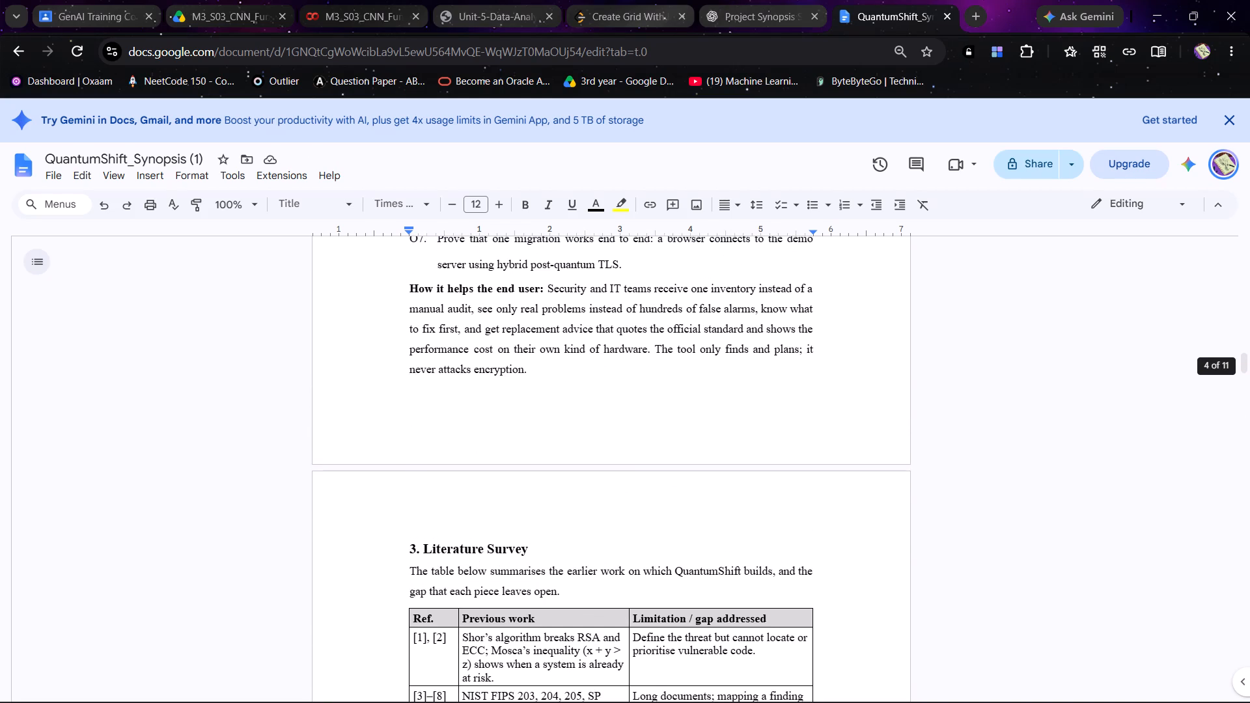
pyautogui.click(581, 374)
pyautogui.moveTo(581, 374); pyautogui.dragTo(656, 351)
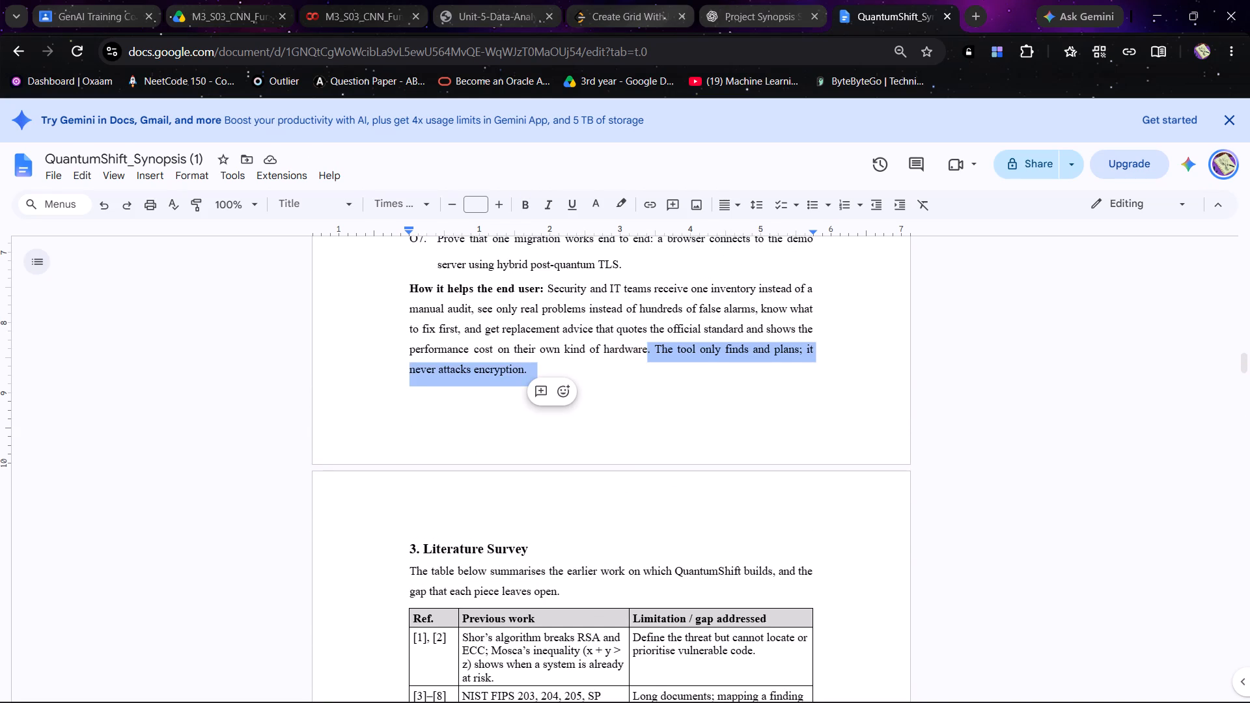
pyautogui.moveTo(656, 351); pyautogui.dragTo(658, 350)
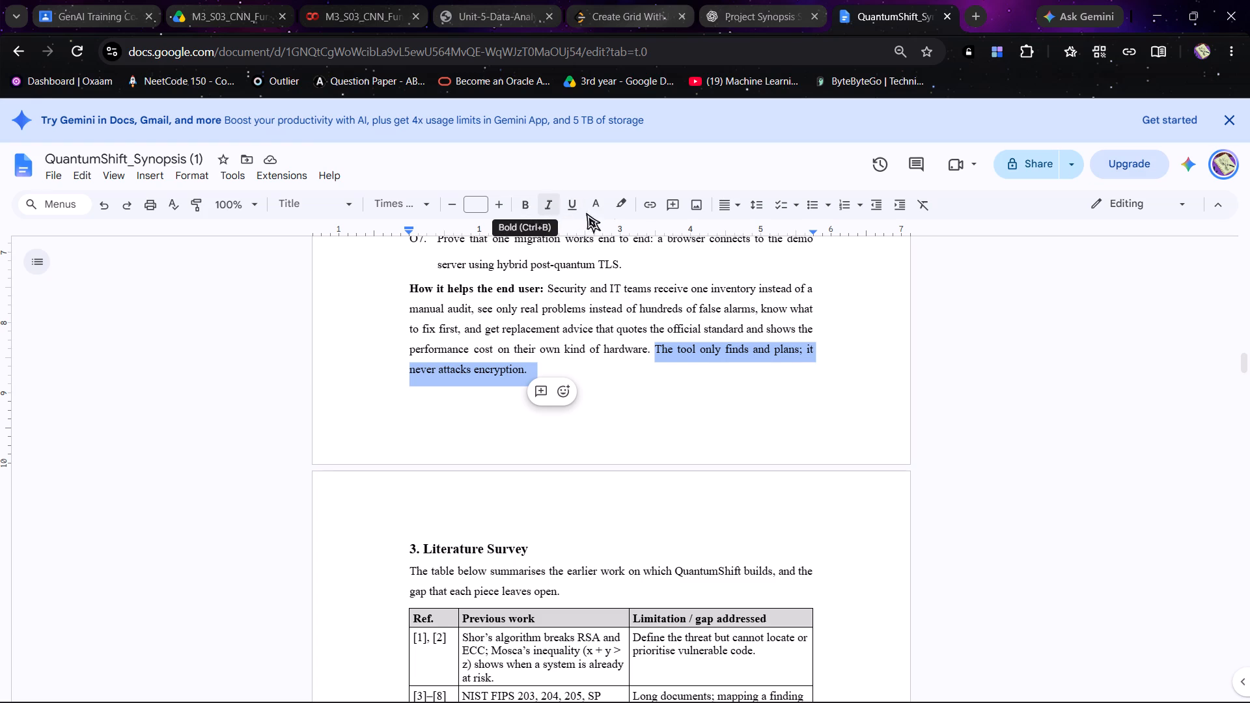
pyautogui.click(616, 207)
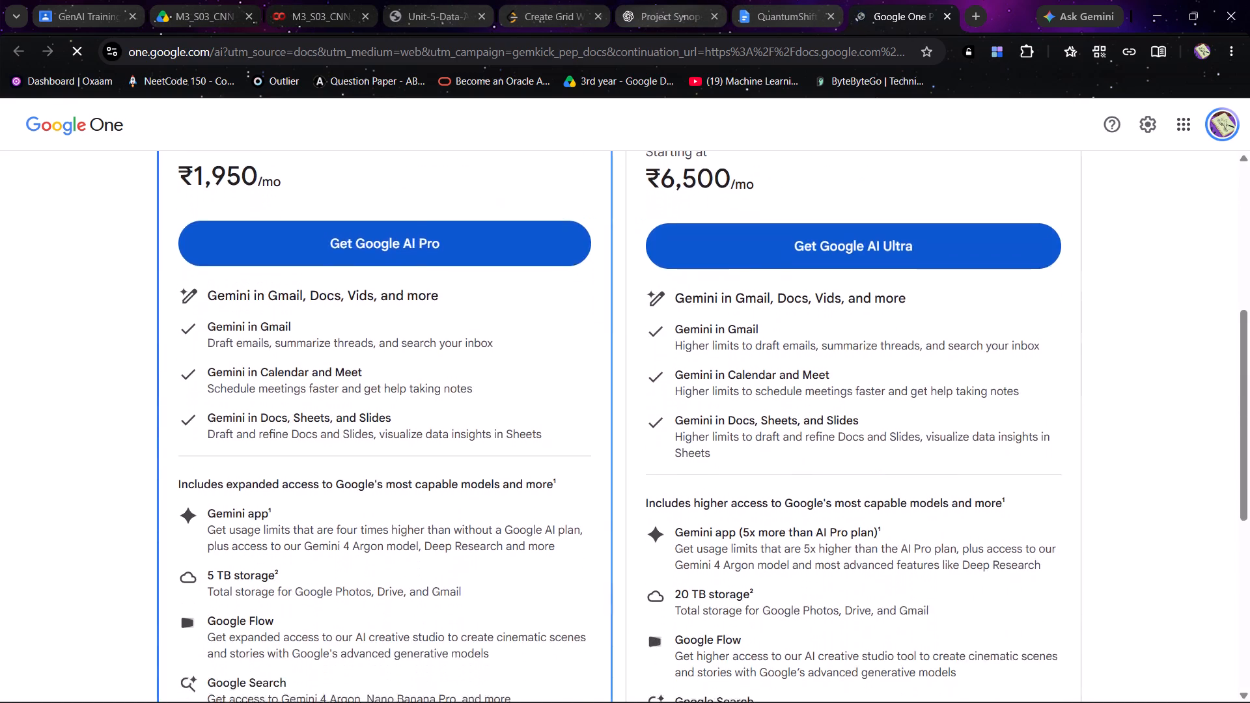
pyautogui.scroll(2, 975, 628)
pyautogui.scroll(-1, 975, 628)
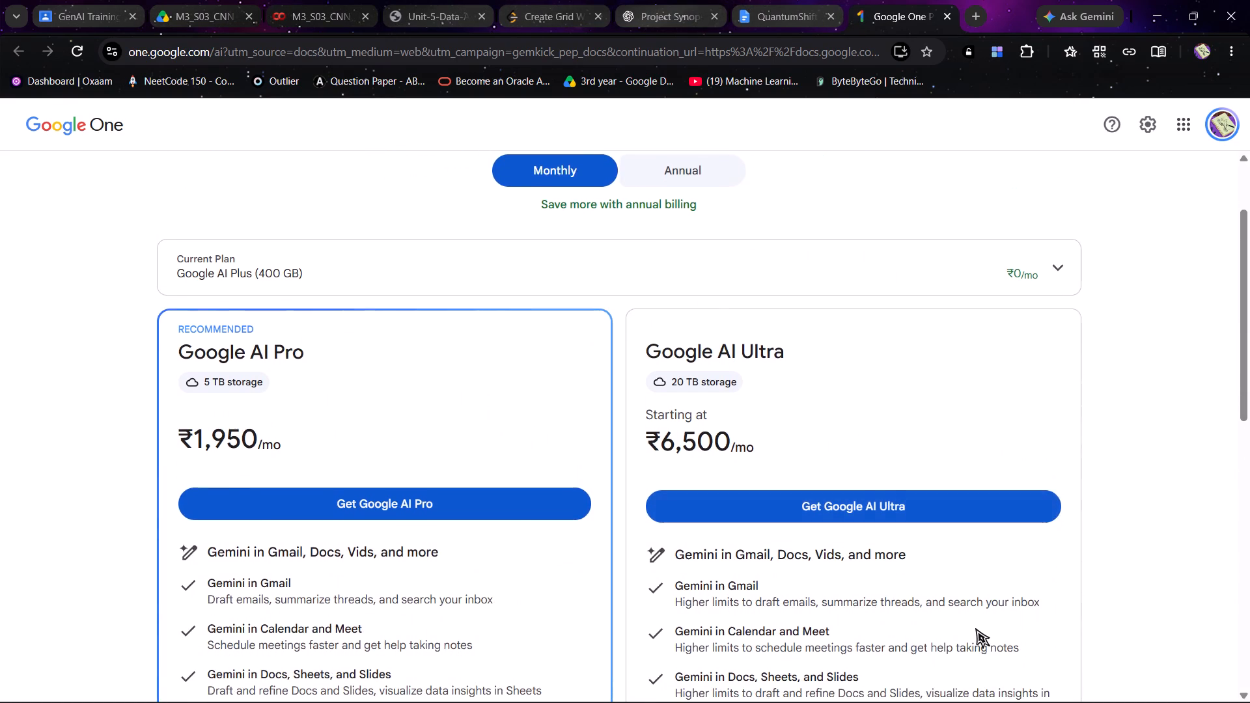
pyautogui.scroll(-2, 975, 628)
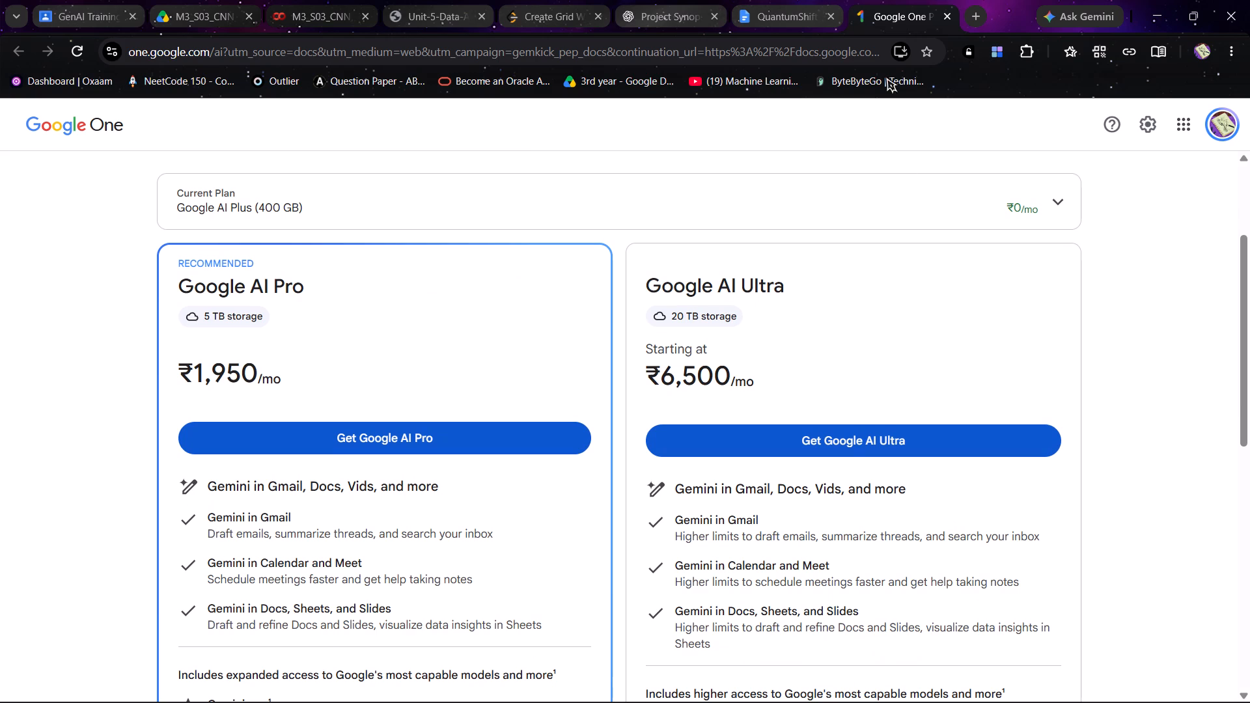
pyautogui.click(947, 18)
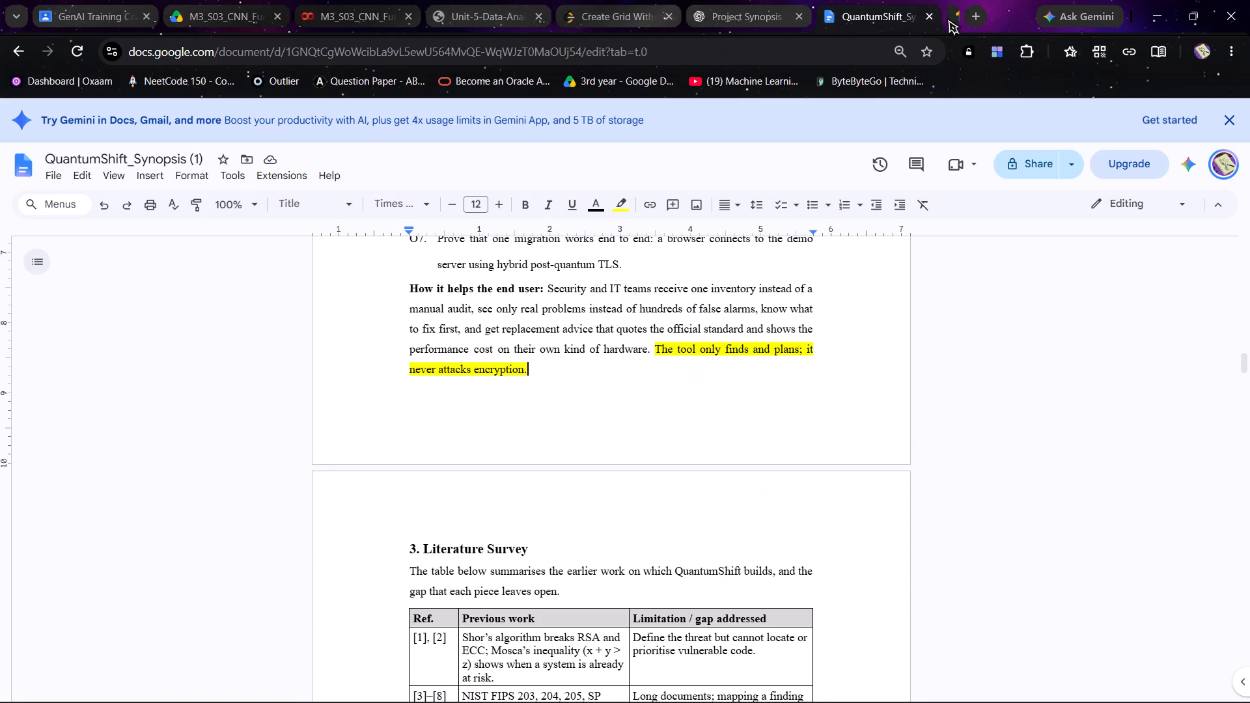
# Replace "QuantumShift" with "Aegis" in the introductory sentence of the Literature Survey section.
pyautogui.scroll(1, 836, 403)
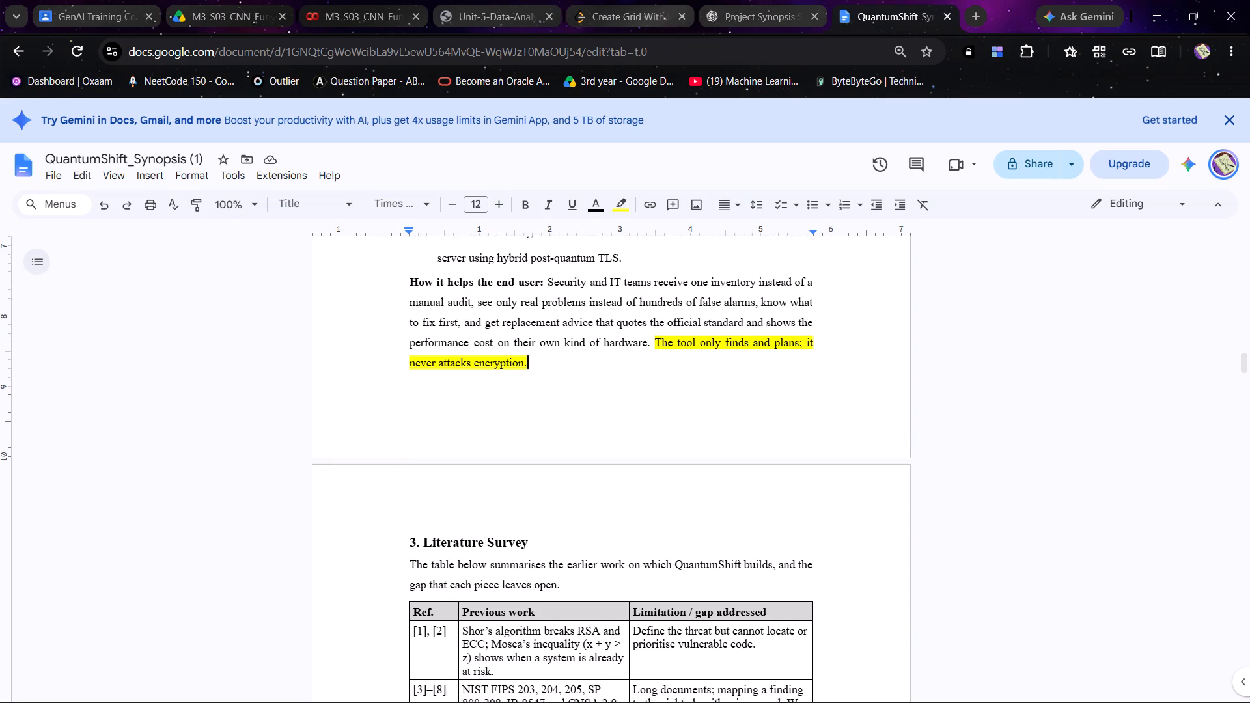
pyautogui.scroll(1, 836, 403)
pyautogui.scroll(-1, 836, 403)
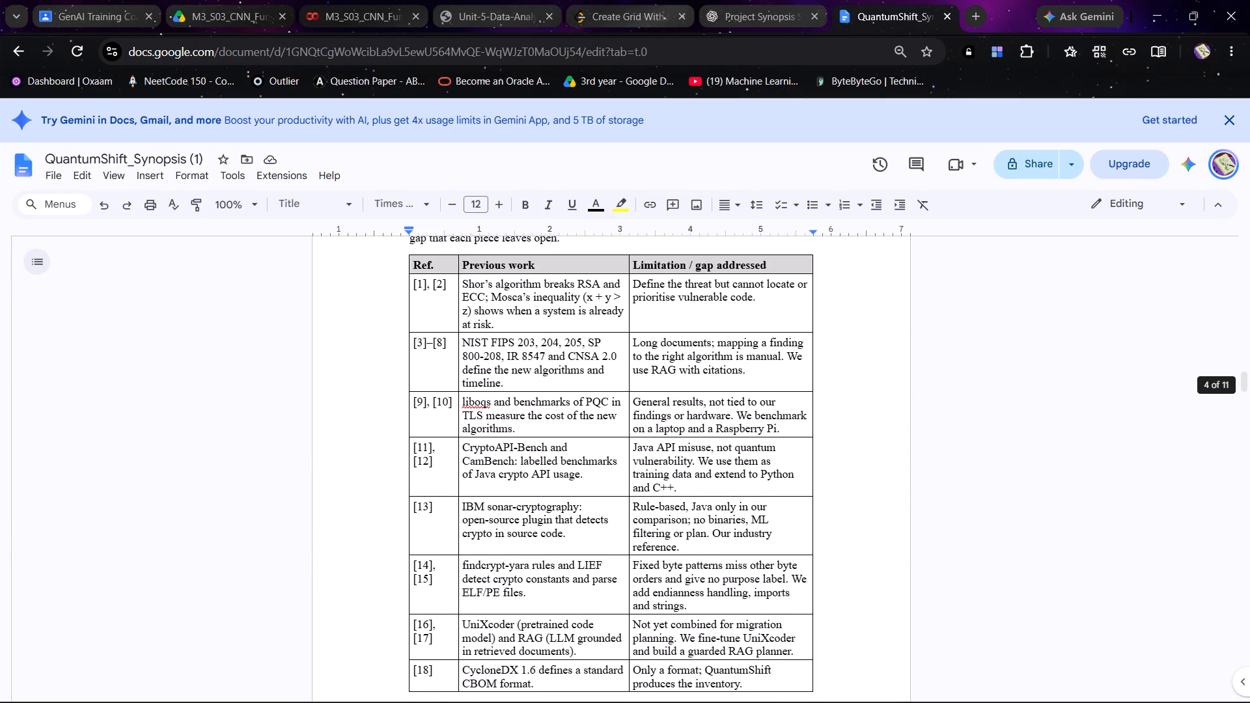
pyautogui.scroll(3, 836, 403)
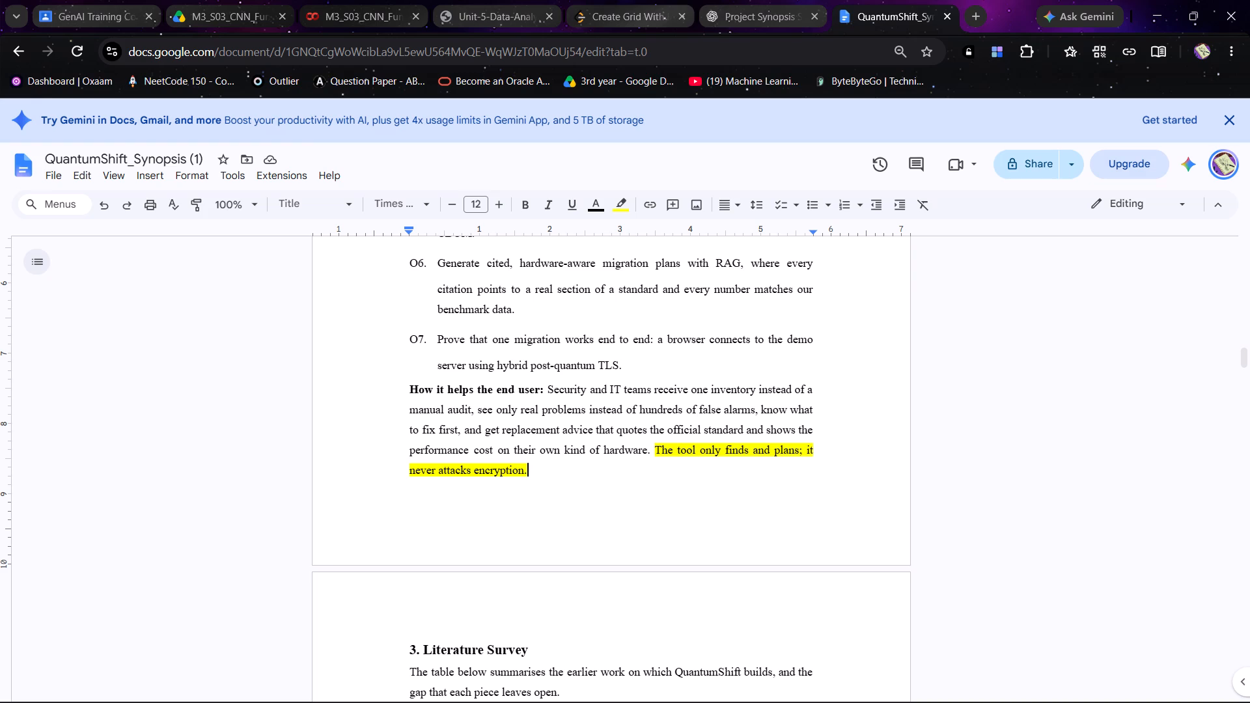
pyautogui.scroll(-1, 836, 403)
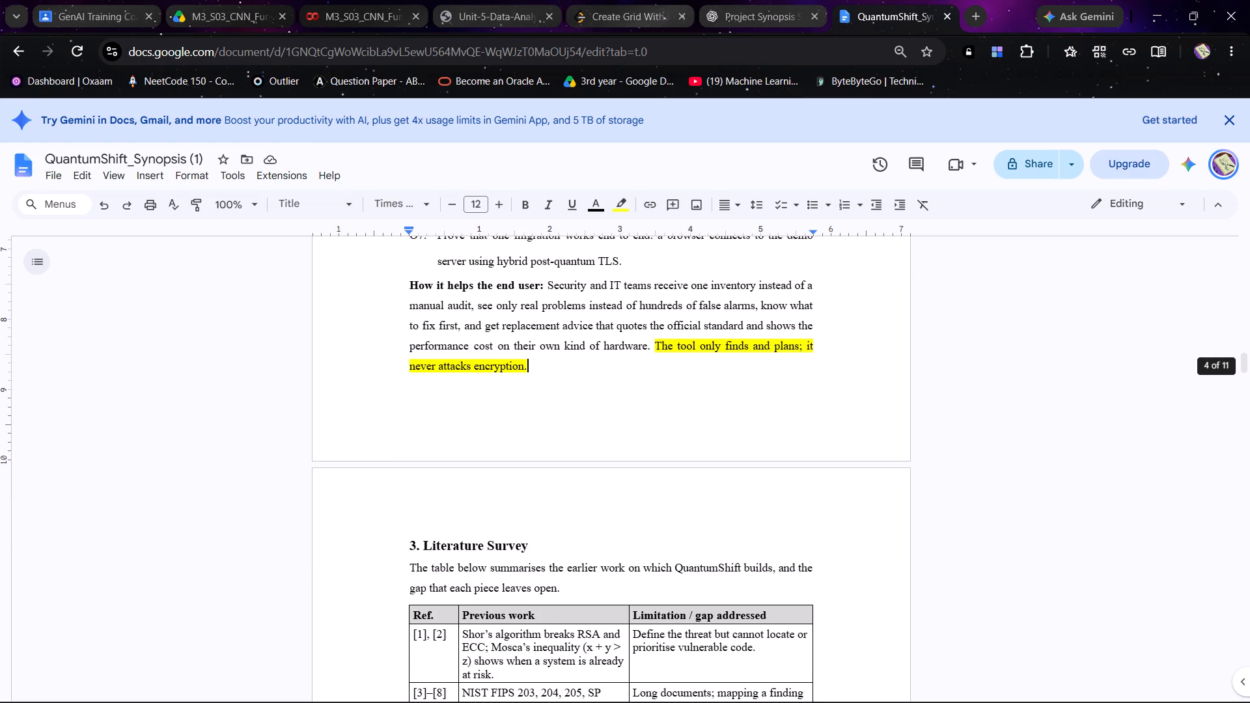
pyautogui.click(740, 572)
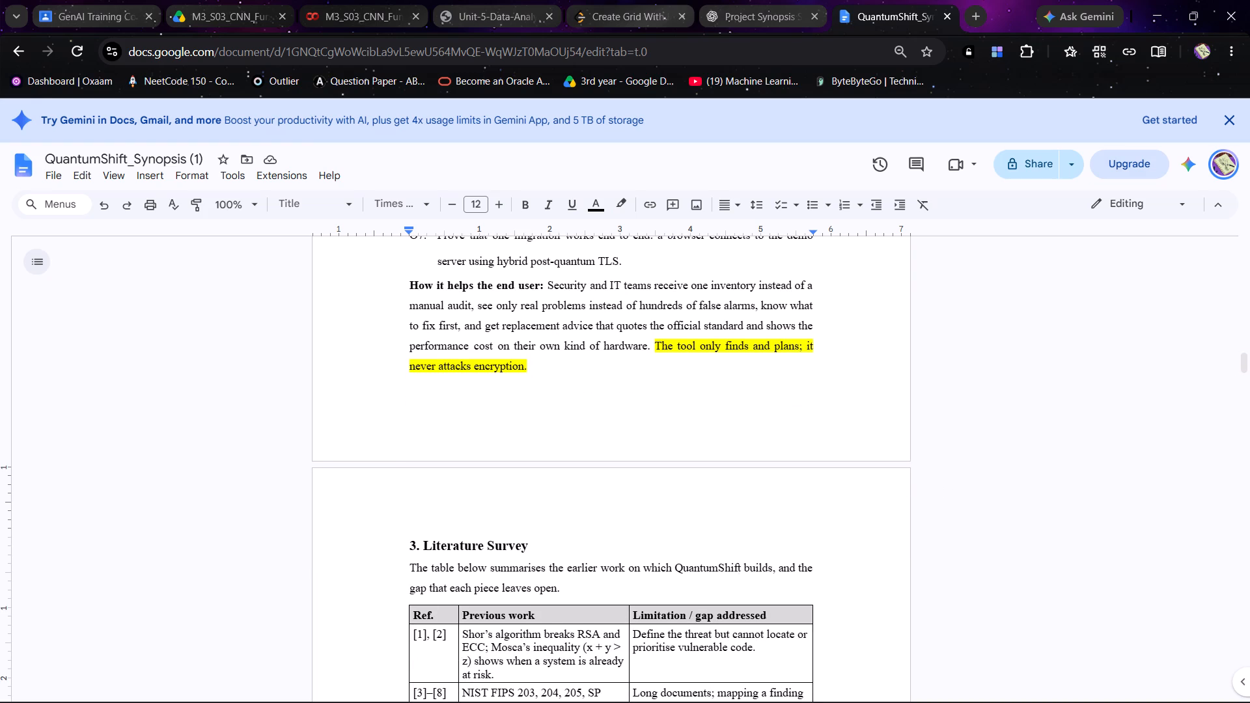
pyautogui.press('Right')
pyautogui.press('BackSpace')
pyautogui.press('BackSpace')
pyautogui.press('BackSpace')
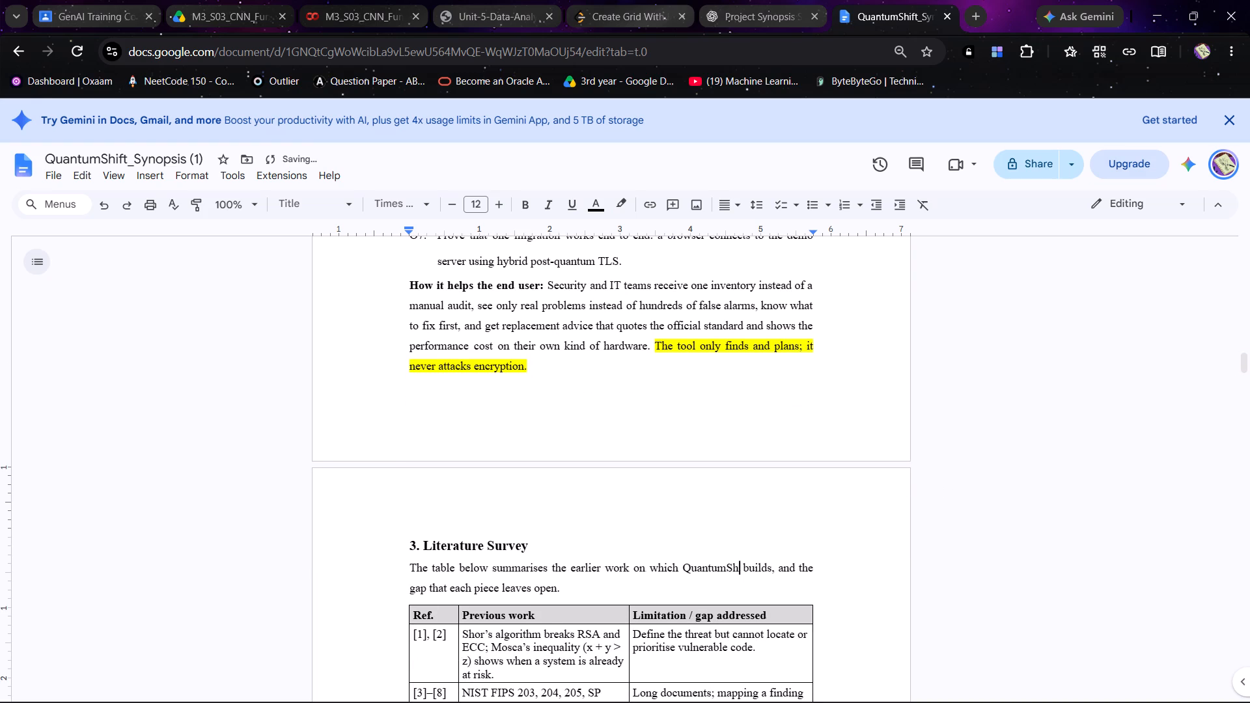
pyautogui.press('BackSpace')
pyautogui.press('BackSpace')
pyautogui.press('BackSpace')
pyautogui.press('BackSpace')
pyautogui.press('BackSpace')
pyautogui.press('BackSpace')
pyautogui.press('BackSpace')
pyautogui.press('BackSpace')
pyautogui.press('BackSpace')
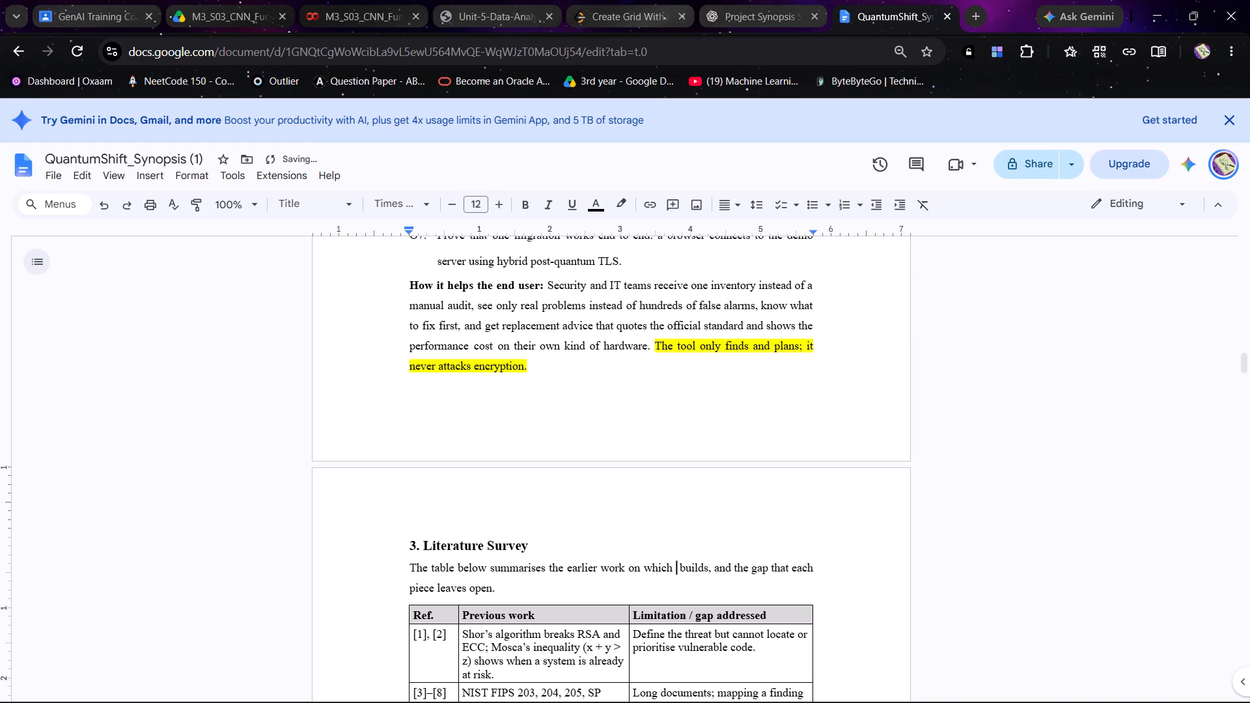
pyautogui.write('eu')
pyautogui.press('BackSpace')
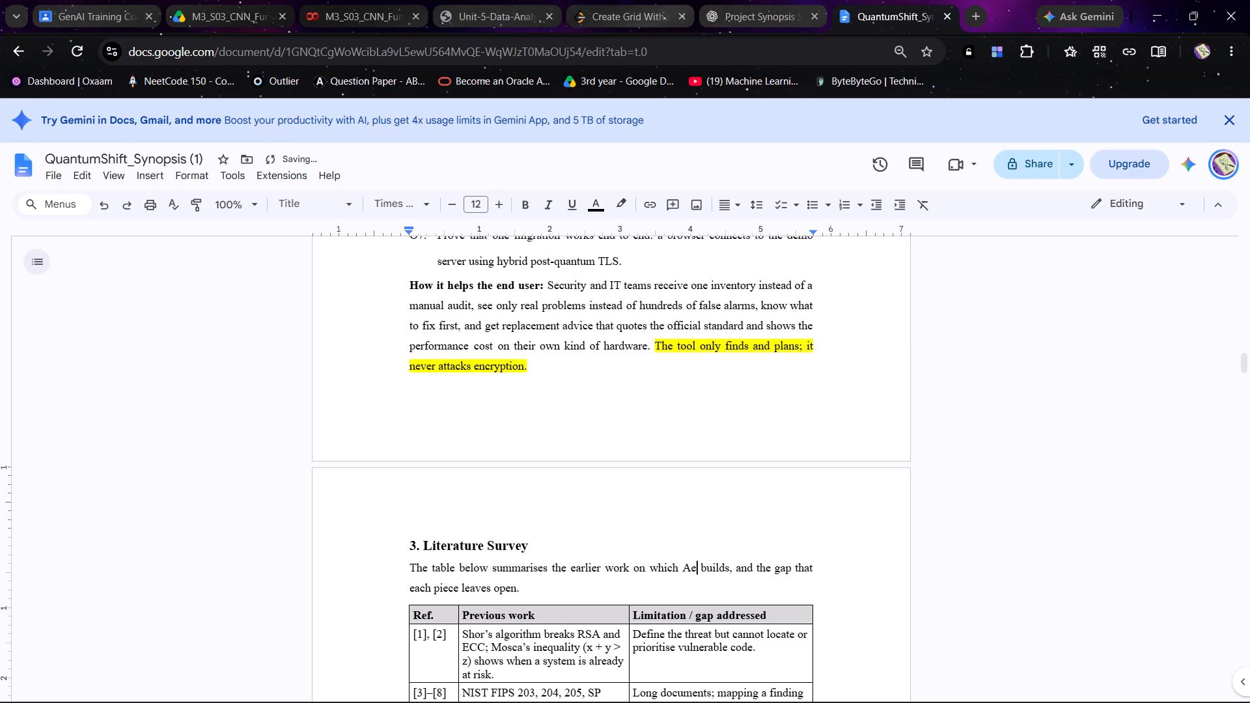
pyautogui.write('gis')
# Review the previous work and limitation entries in the Literature Survey table.
pyautogui.scroll(-2, 740, 572)
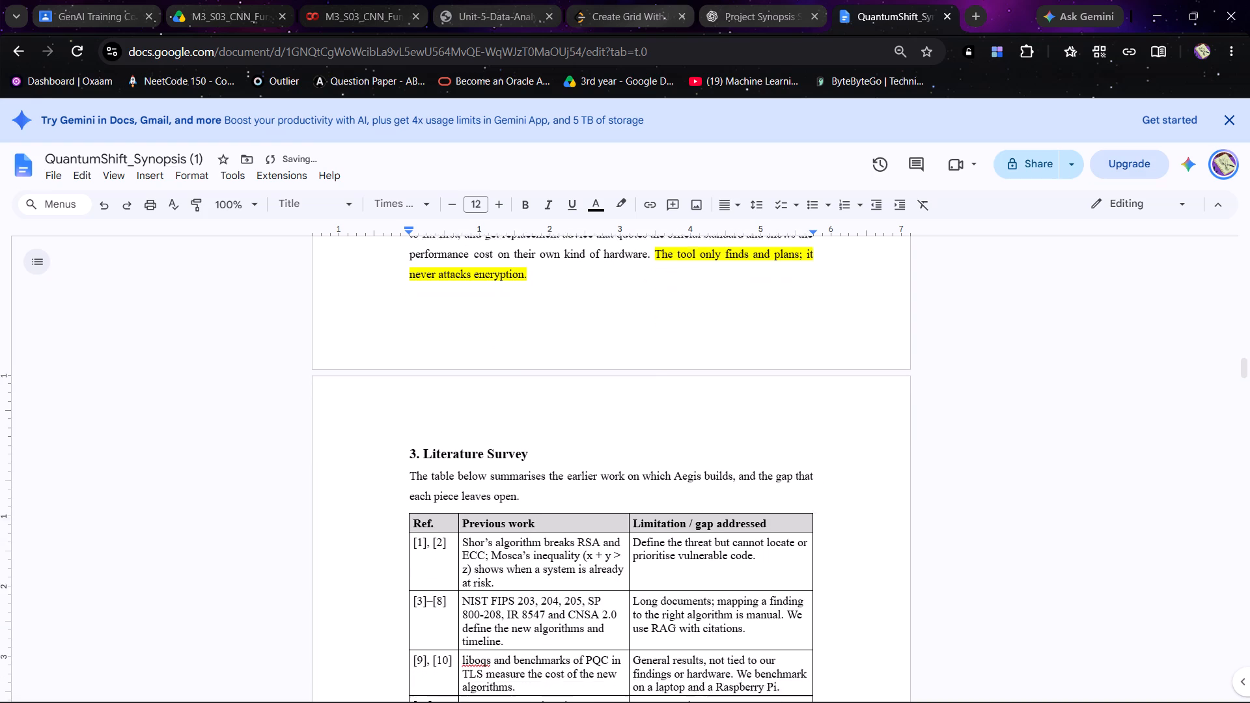
pyautogui.scroll(-1, 740, 572)
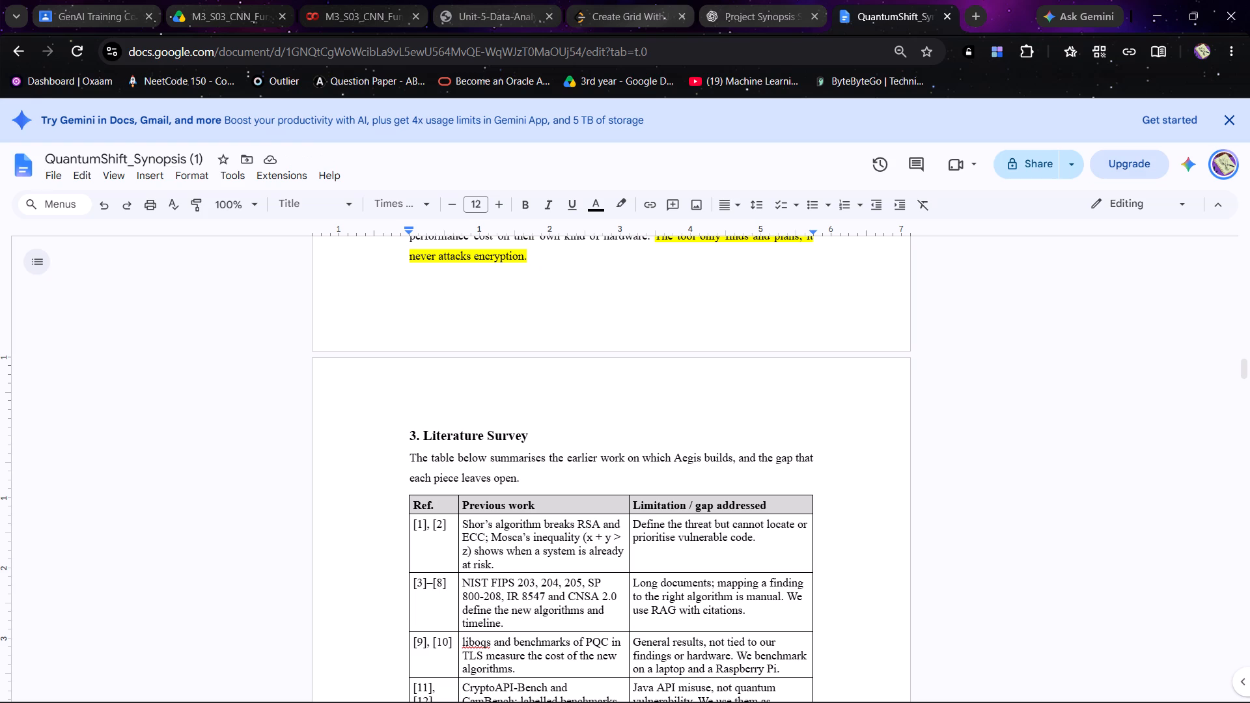
pyautogui.scroll(-1, 740, 572)
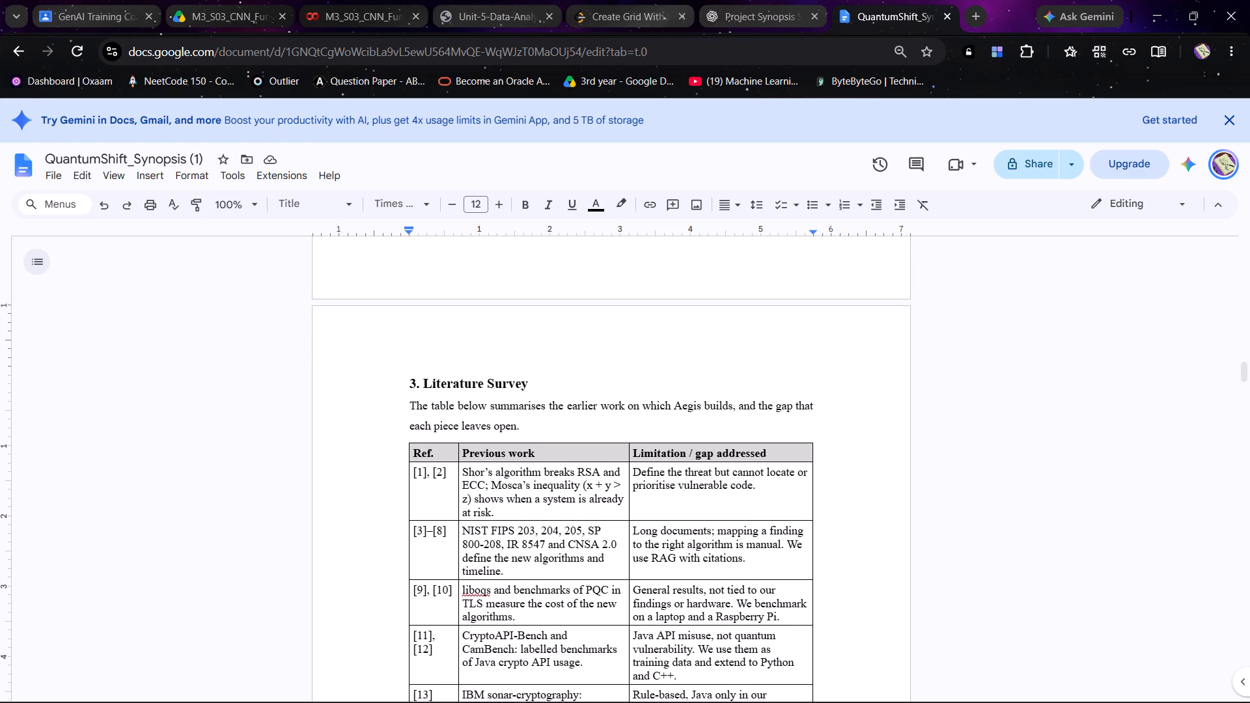
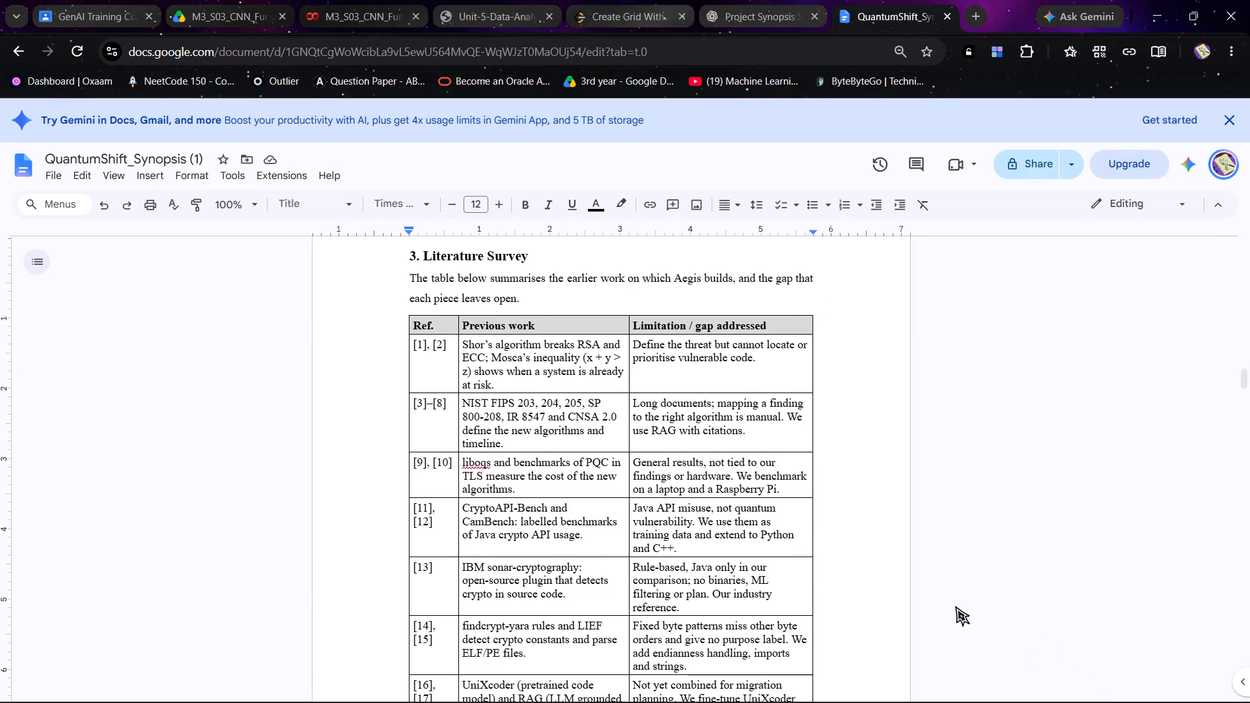
# Replace "QuantumShift" with "Aegis" in the last sentence of the summary paragraph below the Literature Survey table.
pyautogui.scroll(-3, 955, 606)
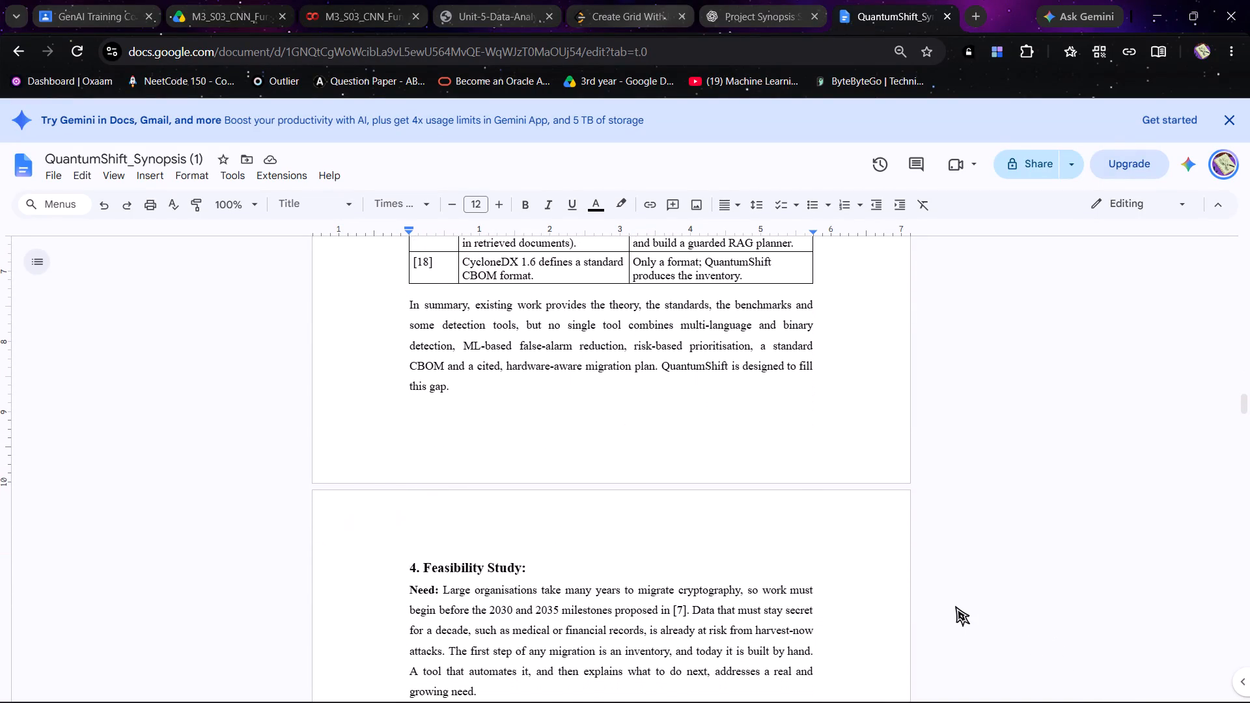
pyautogui.click(727, 365)
pyautogui.press('BackSpace')
pyautogui.press('BackSpace')
pyautogui.press('BackSpace')
pyautogui.press('BackSpace')
pyautogui.press('BackSpace')
pyautogui.press('BackSpace')
pyautogui.press('BackSpace')
pyautogui.press('BackSpace')
pyautogui.press('BackSpace')
pyautogui.press('BackSpace')
pyautogui.press('BackSpace')
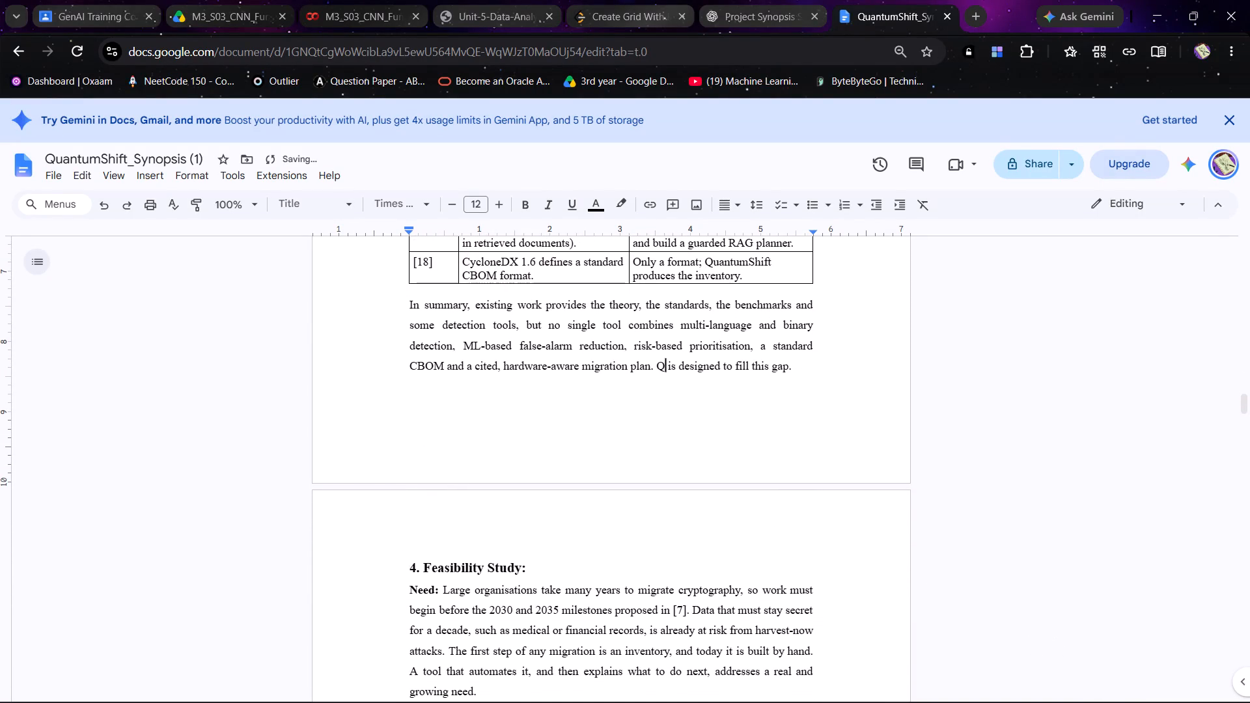
pyautogui.press('BackSpace')
pyautogui.press('e')
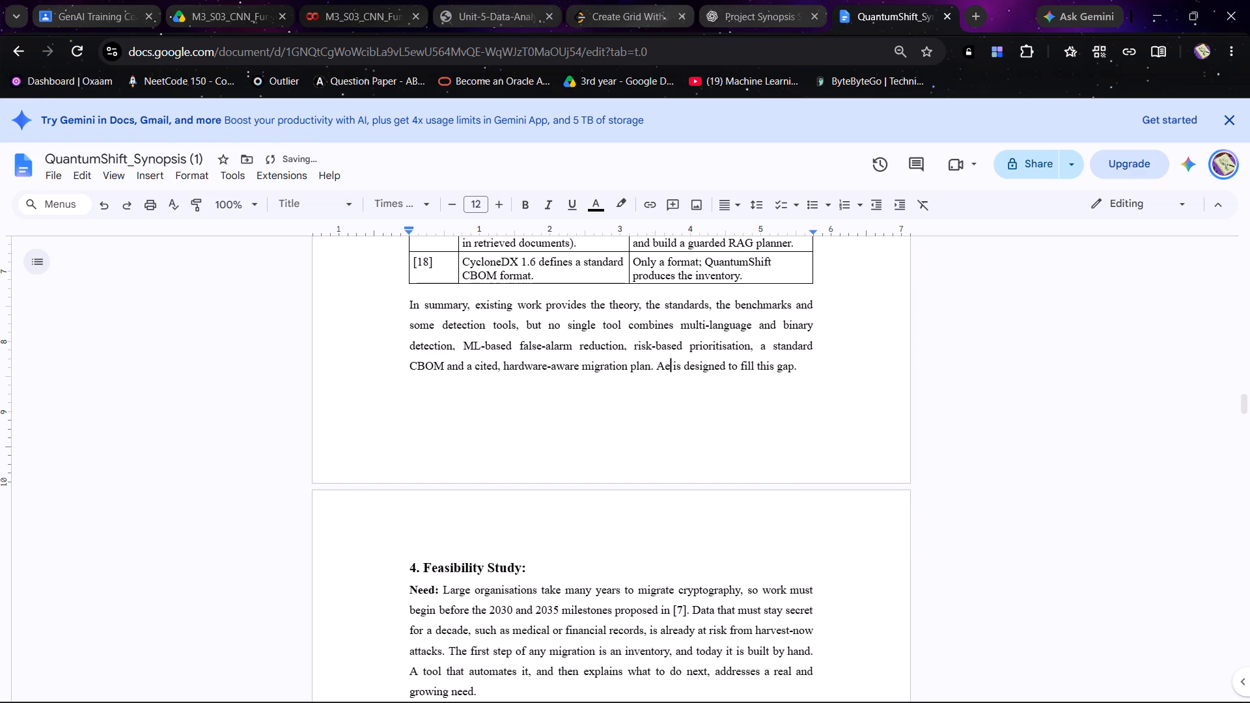
pyautogui.write('gis')
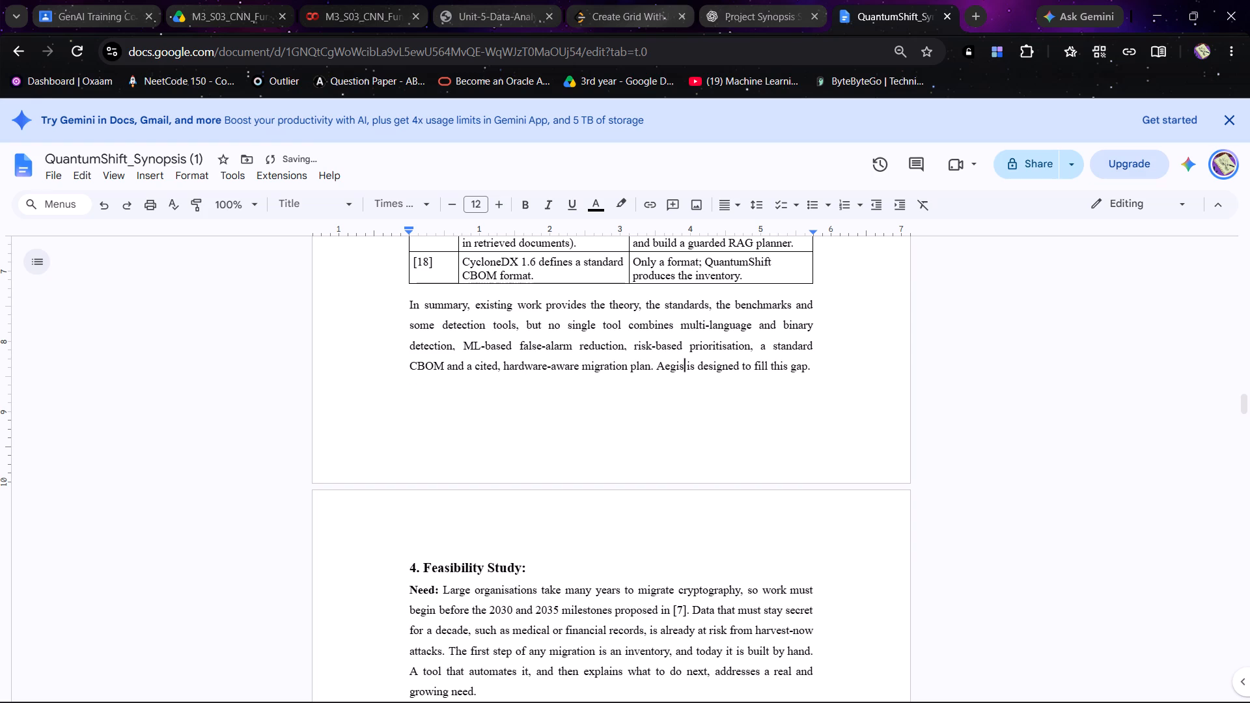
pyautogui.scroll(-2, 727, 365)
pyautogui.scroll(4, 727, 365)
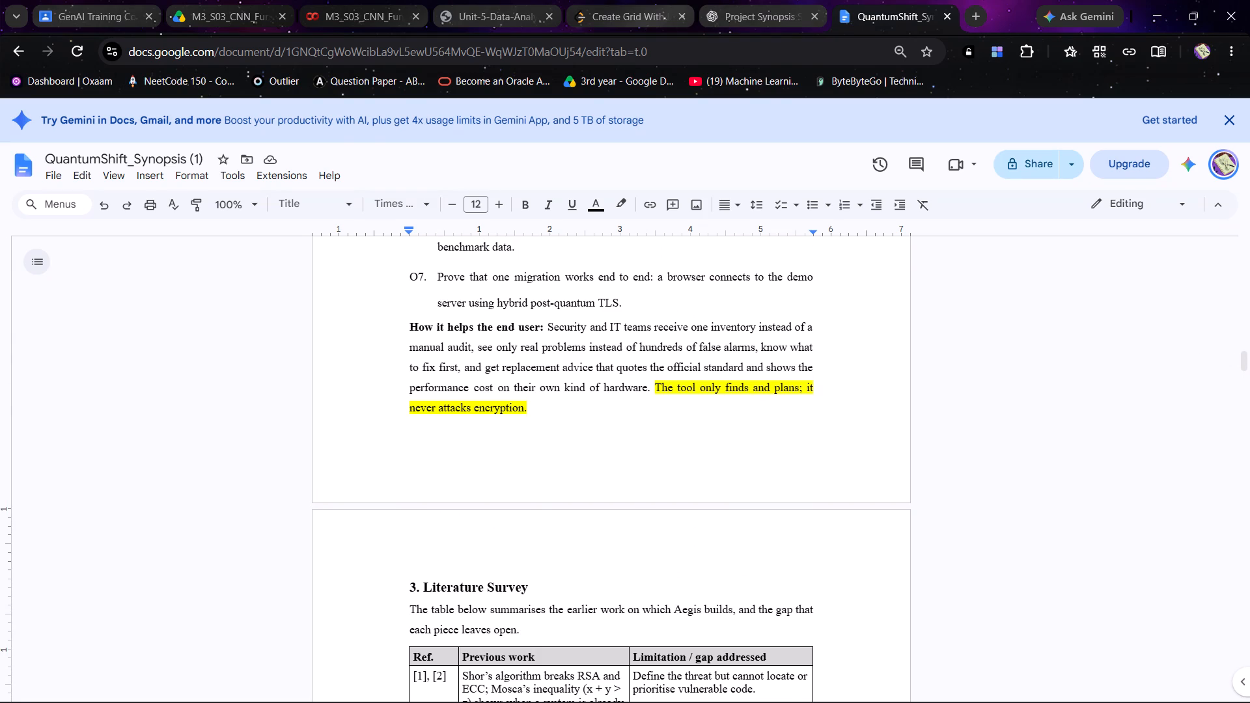
# Save the current changes to the synopsis document.
pyautogui.click(54, 174)
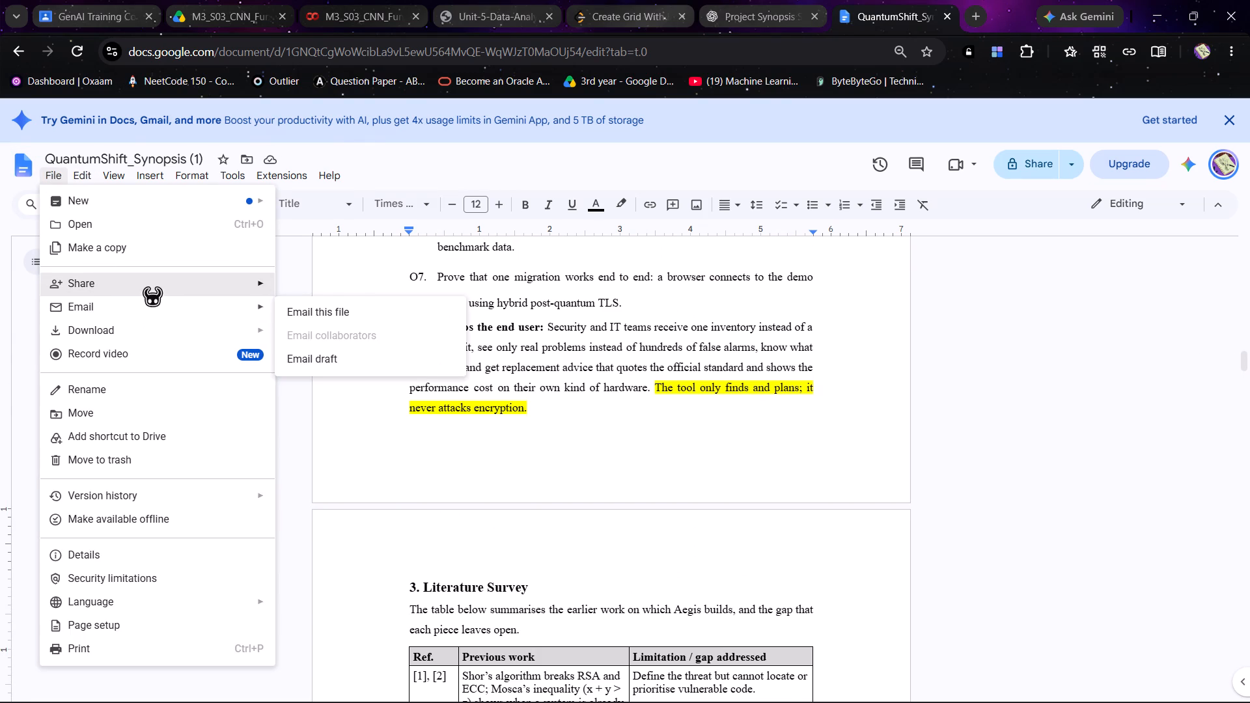
pyautogui.click(476, 480)
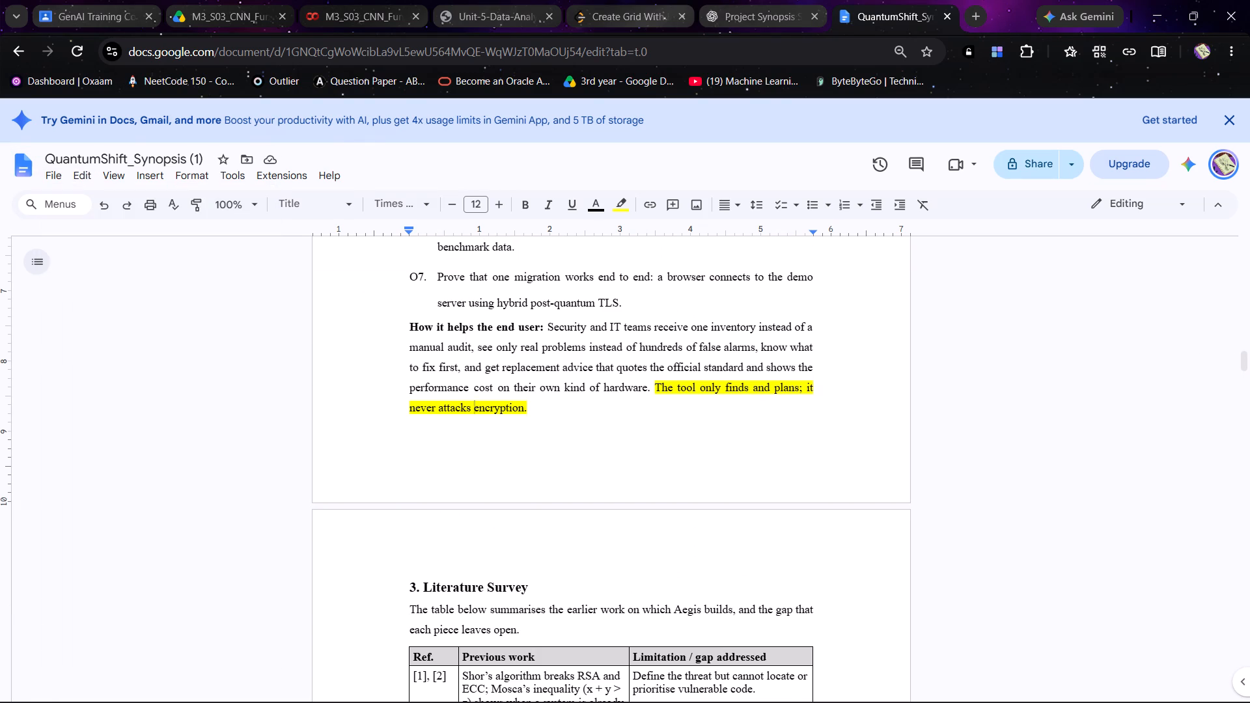
pyautogui.hotkey('ctrl', 's')
# Download the synopsis as a Microsoft Word (.docx) file.
pyautogui.click(47, 173)
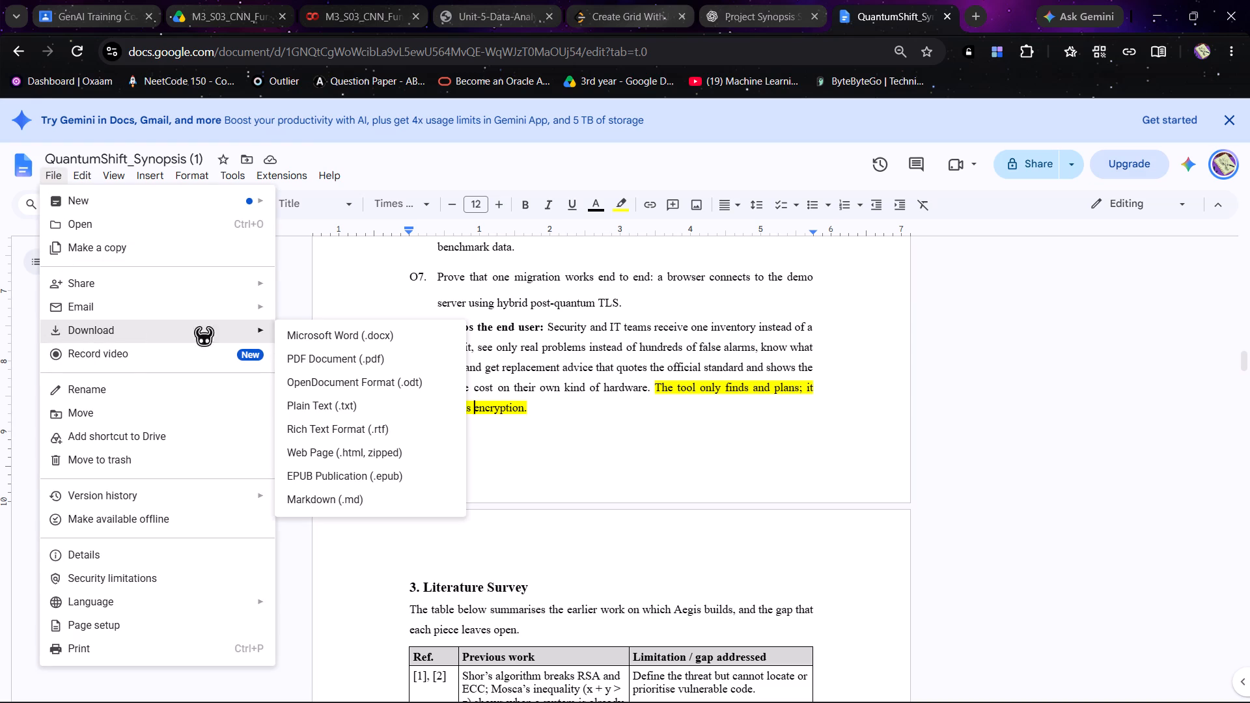
pyautogui.click(311, 346)
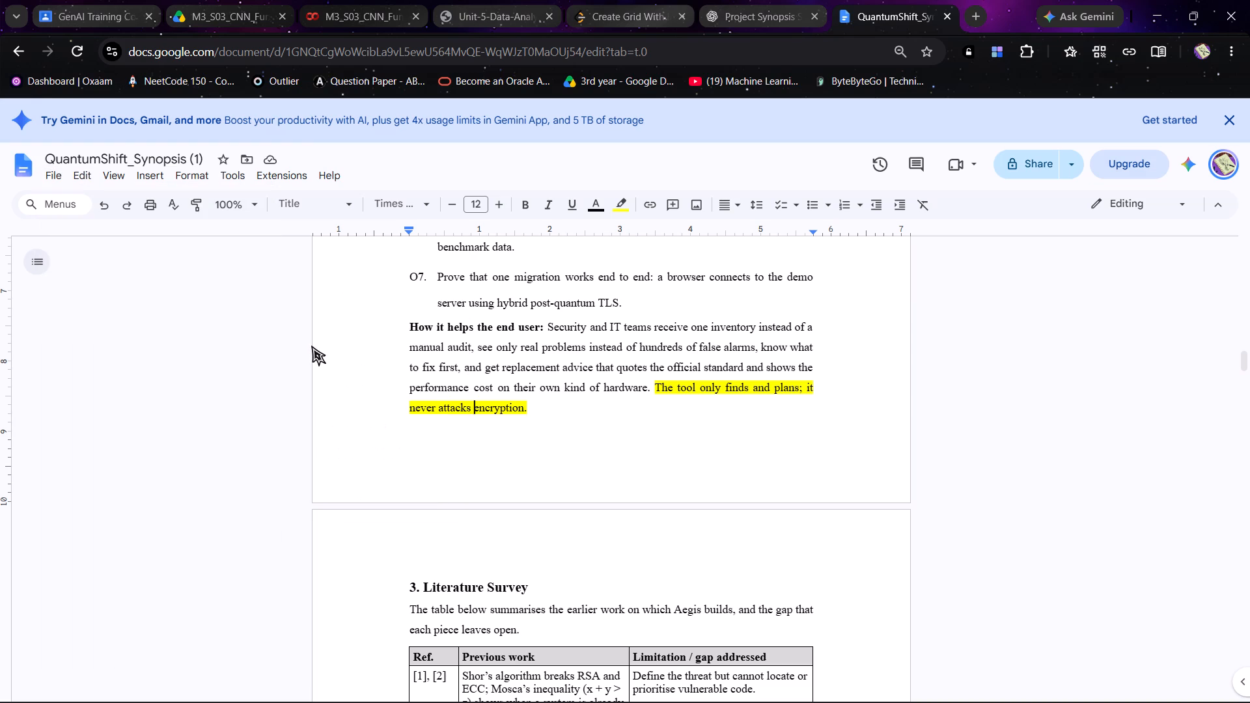
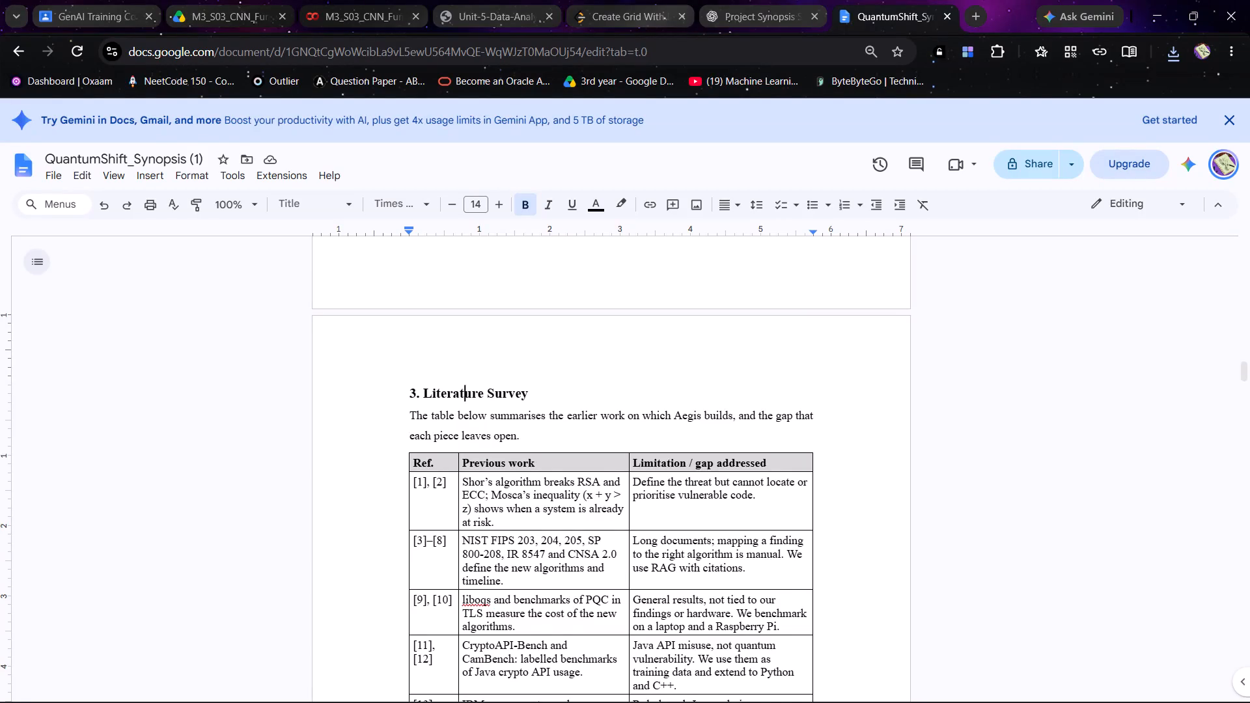
# Check the browser's recent downloads for the exported Word copy of the synopsis.
pyautogui.scroll(-2, 467, 589)
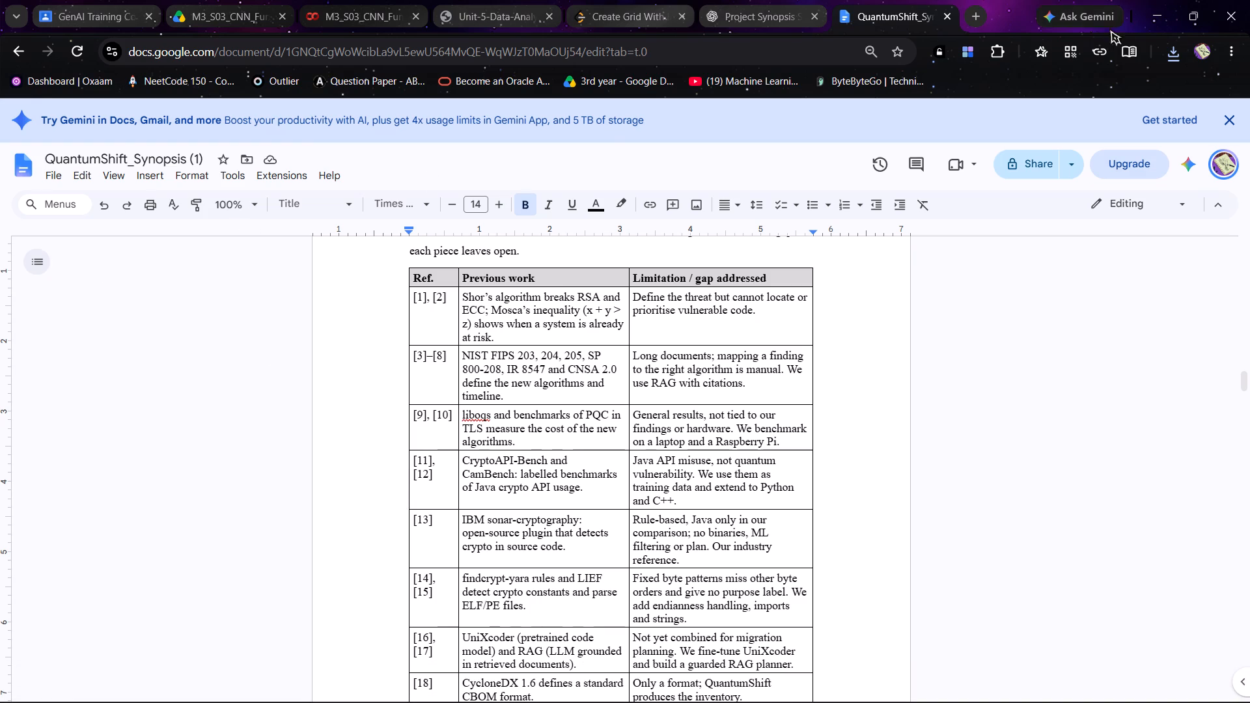
pyautogui.click(1170, 46)
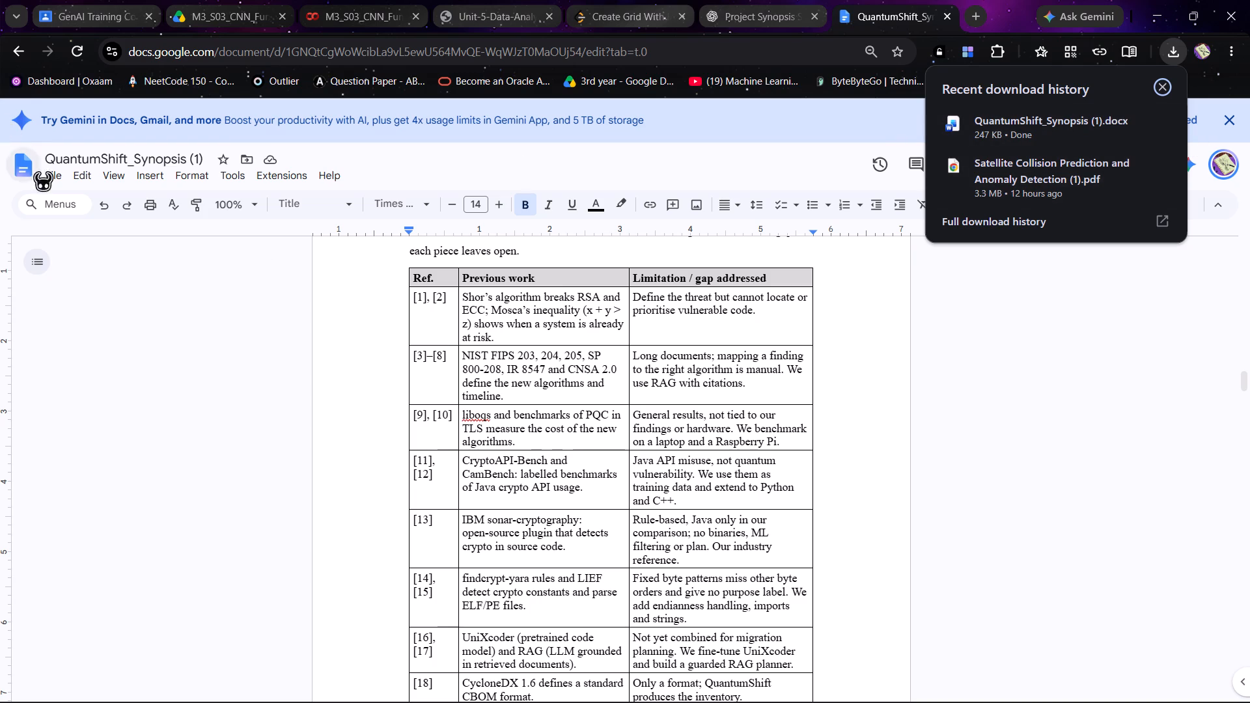
# Open the document's title for editing, with the cursor at the end of the name.
pyautogui.click(200, 160)
pyautogui.press('Right')
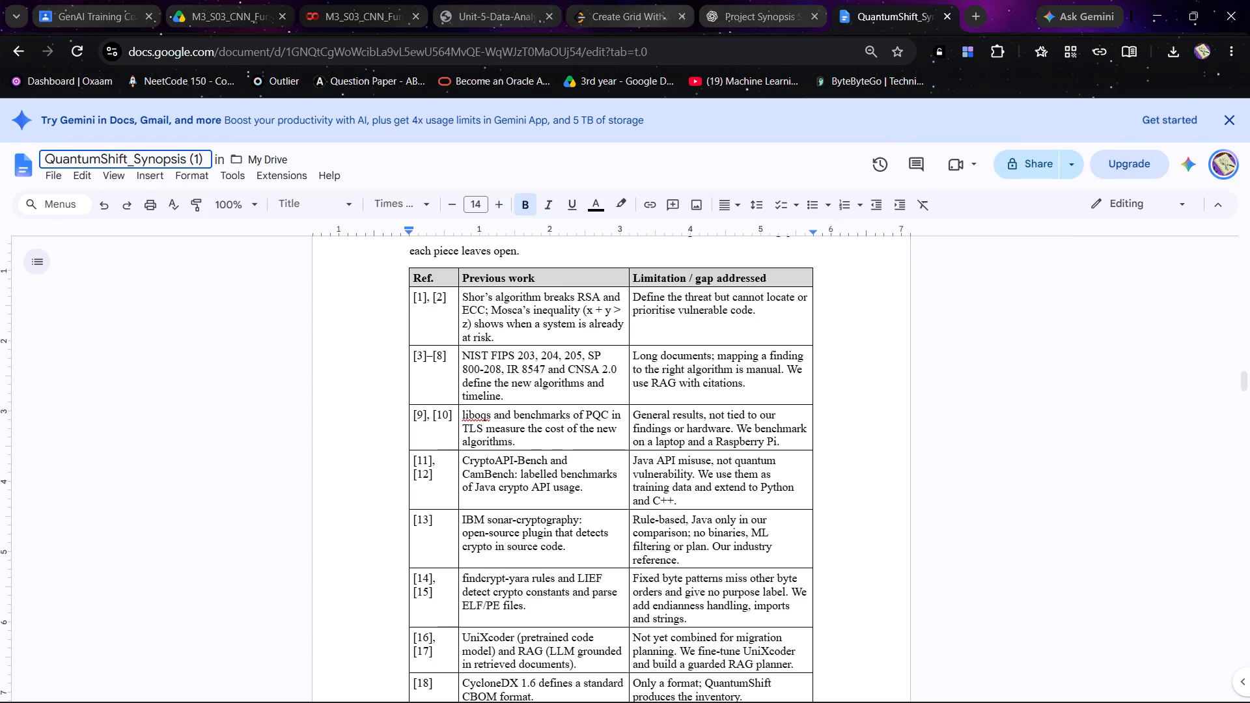
# Rename the document as Aegis_Synopsis.
pyautogui.press('BackSpace')
pyautogui.press('BackSpace')
pyautogui.press('BackSpace')
pyautogui.press('BackSpace')
pyautogui.press('BackSpace')
pyautogui.press('BackSpace')
pyautogui.press('BackSpace')
pyautogui.press('BackSpace')
pyautogui.press('BackSpace')
pyautogui.press('BackSpace')
pyautogui.press('BackSpace')
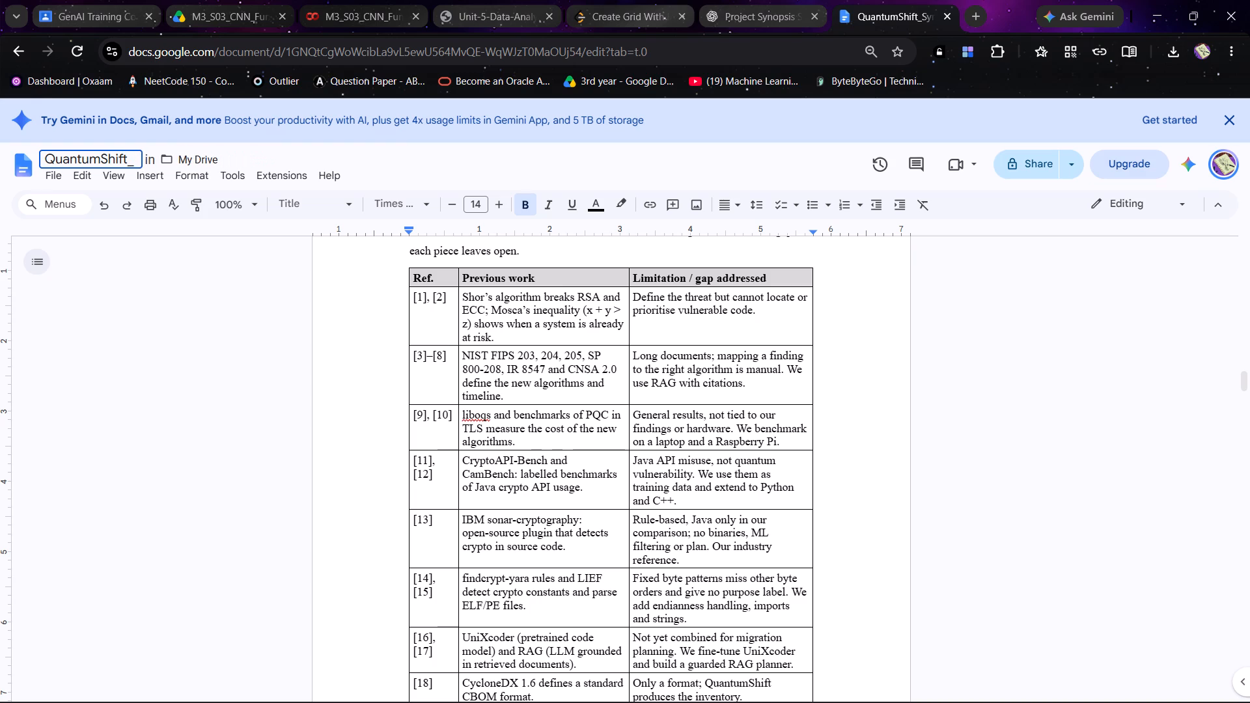
pyautogui.press('BackSpace')
pyautogui.press('BackSpace')
pyautogui.press('BackSpace')
pyautogui.press('BackSpace')
pyautogui.press('BackSpace')
pyautogui.press('BackSpace')
pyautogui.press('BackSpace')
pyautogui.press('BackSpace')
pyautogui.press('BackSpace')
pyautogui.press('BackSpace')
pyautogui.press('BackSpace')
pyautogui.press('BackSpace')
pyautogui.press('BackSpace')
pyautogui.press('BackSpace')
pyautogui.press('BackSpace')
pyautogui.press('BackSpace')
pyautogui.press('BackSpace')
pyautogui.press('BackSpace')
pyautogui.press('BackSpace')
pyautogui.press('BackSpace')
pyautogui.write('egis')
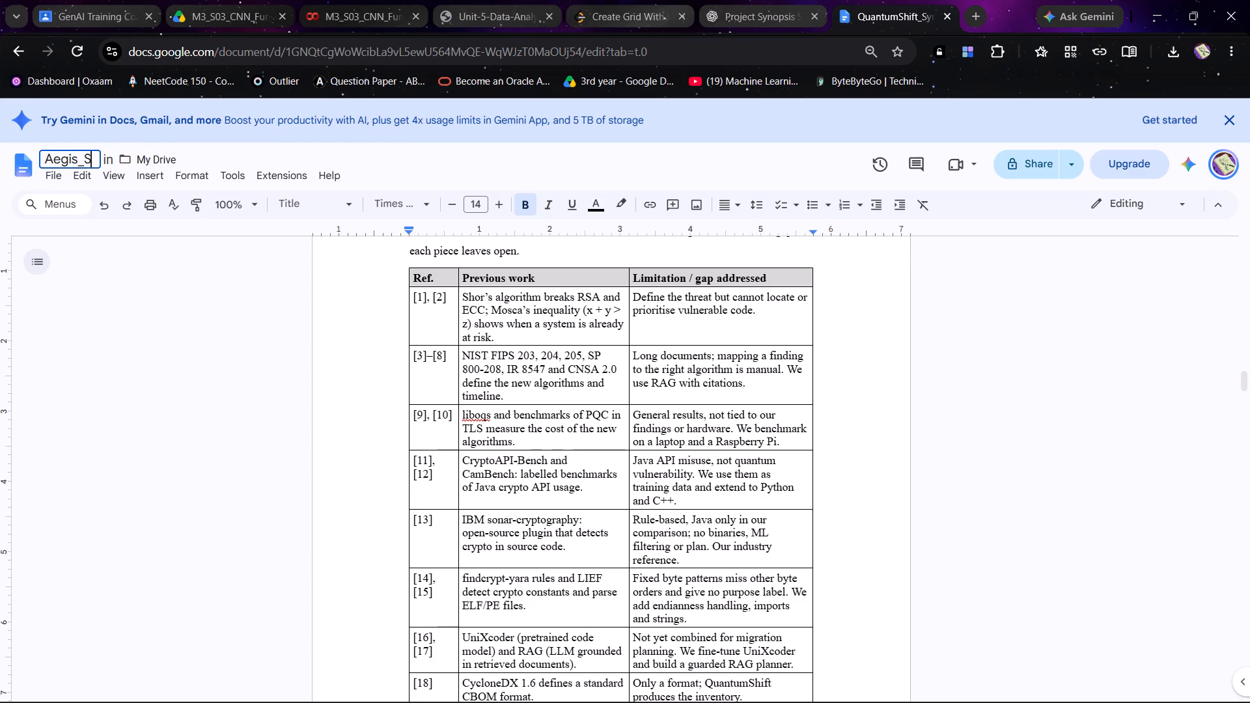
pyautogui.write('ynopsis')
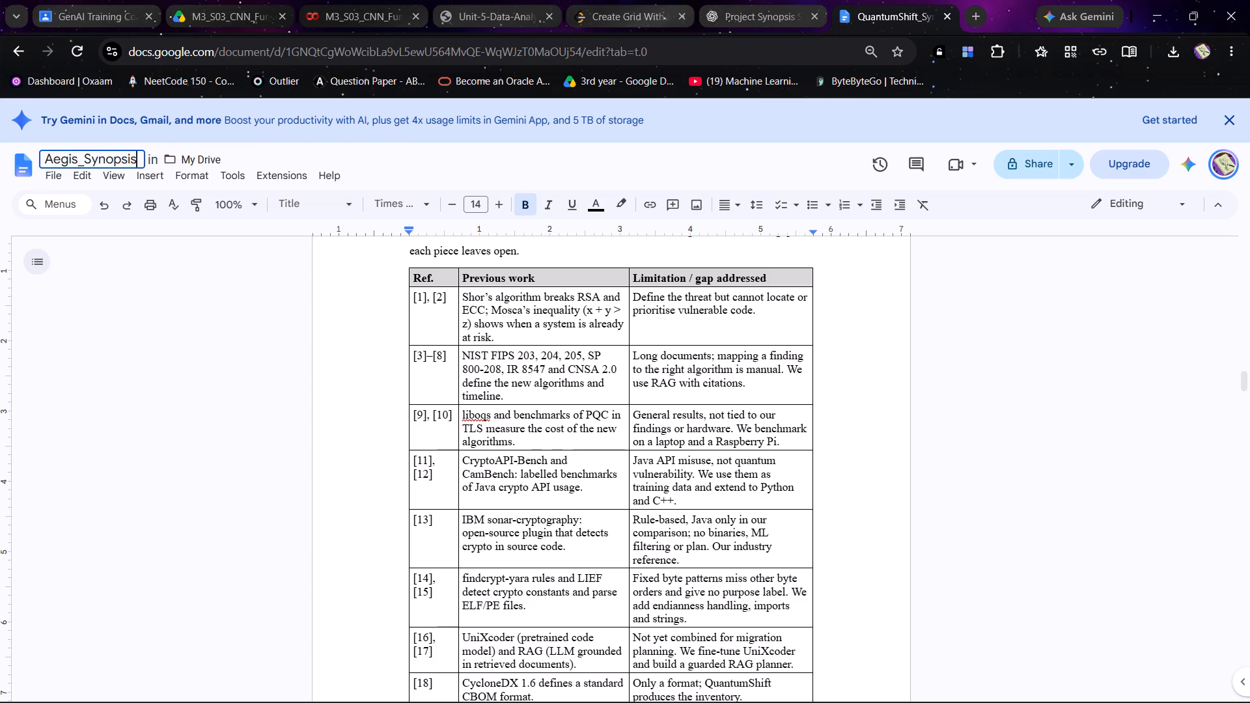
# Download the Aegis_Synopsis document in Microsoft Word (.docx) format.
pyautogui.click(48, 181)
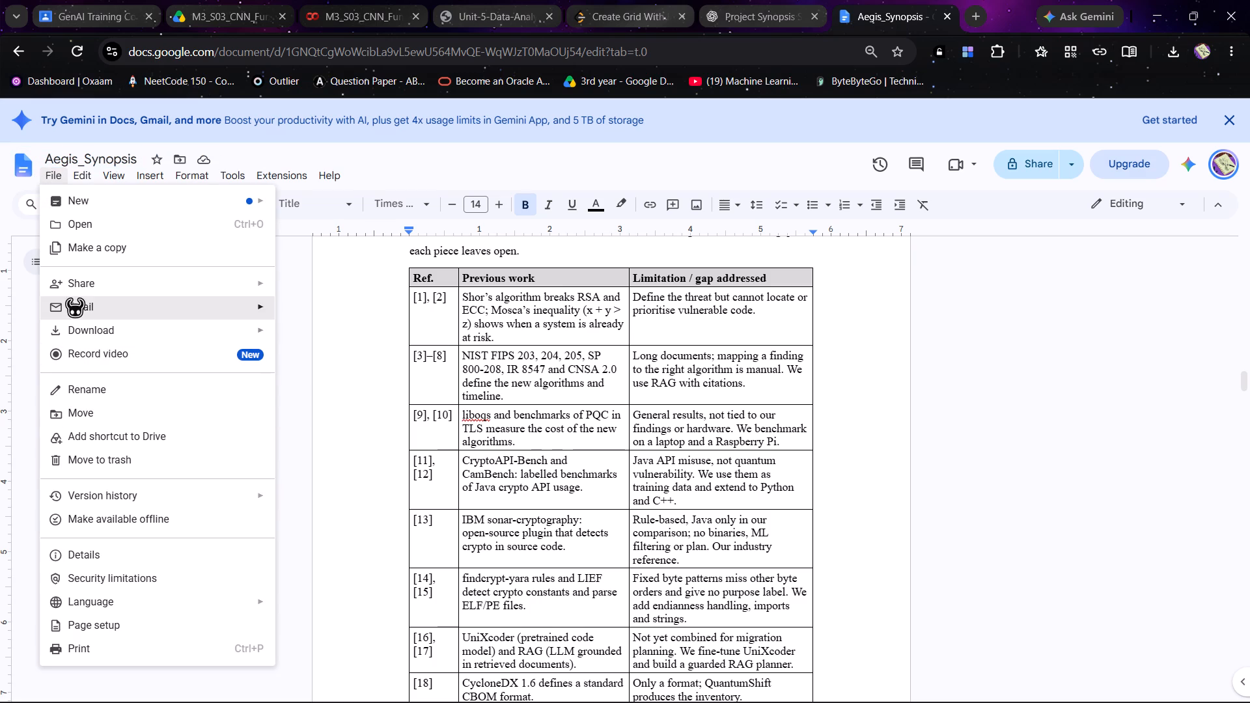
pyautogui.click(71, 324)
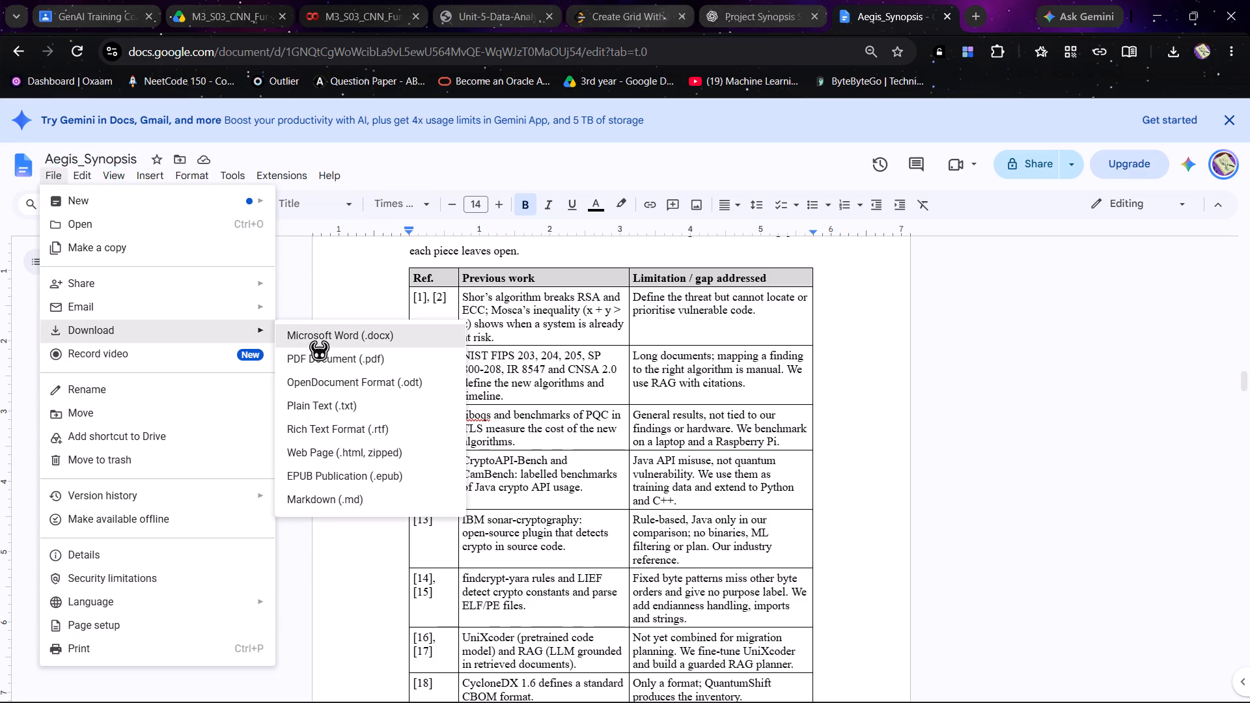
pyautogui.click(312, 340)
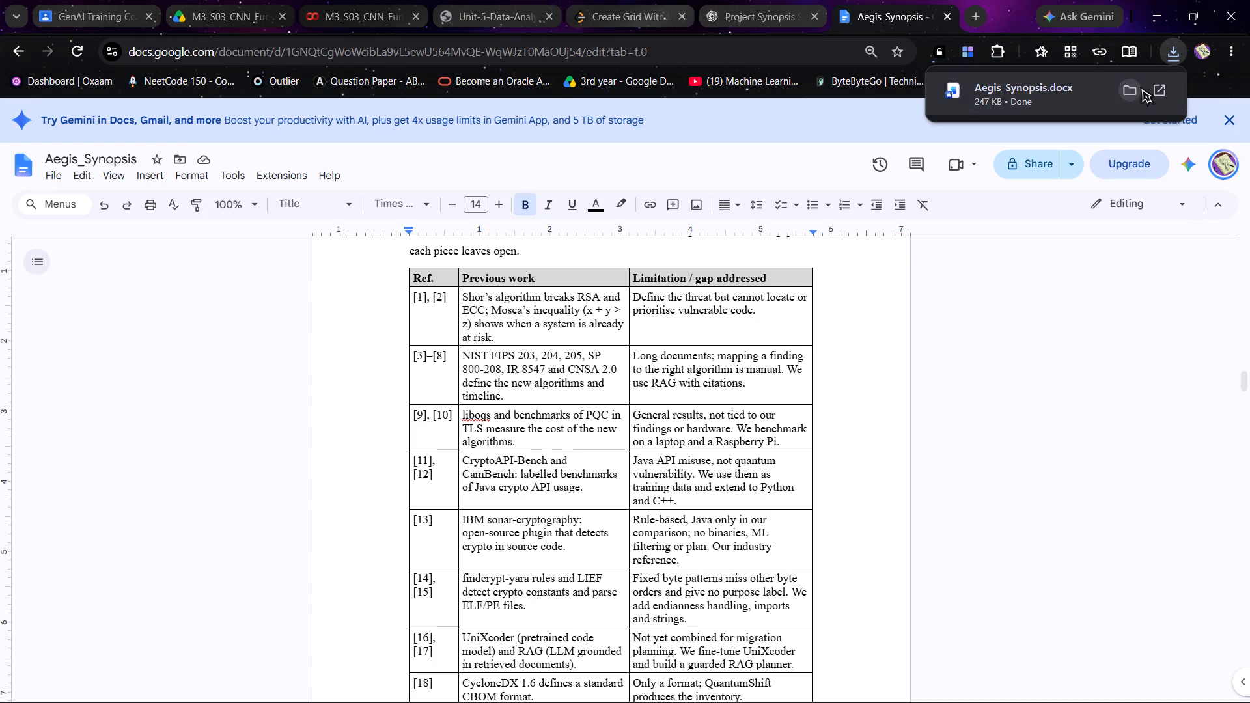
pyautogui.click(1120, 89)
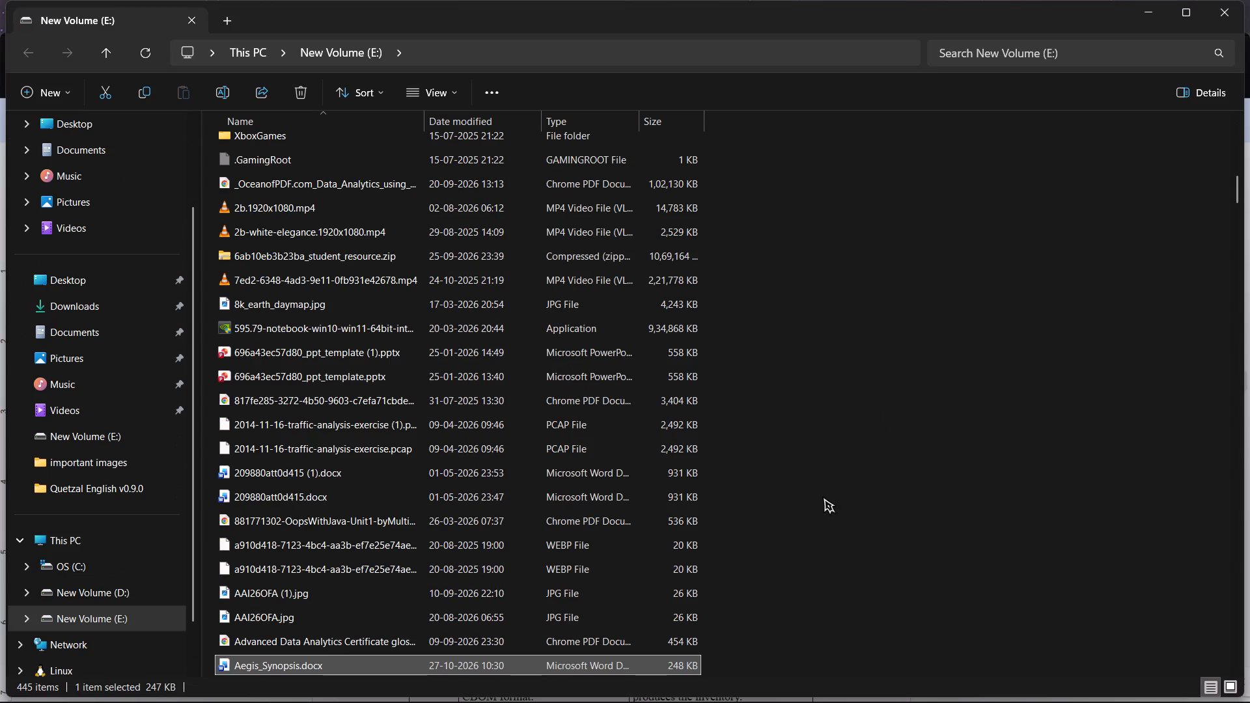
pyautogui.hotkey('ctrl', 'x')
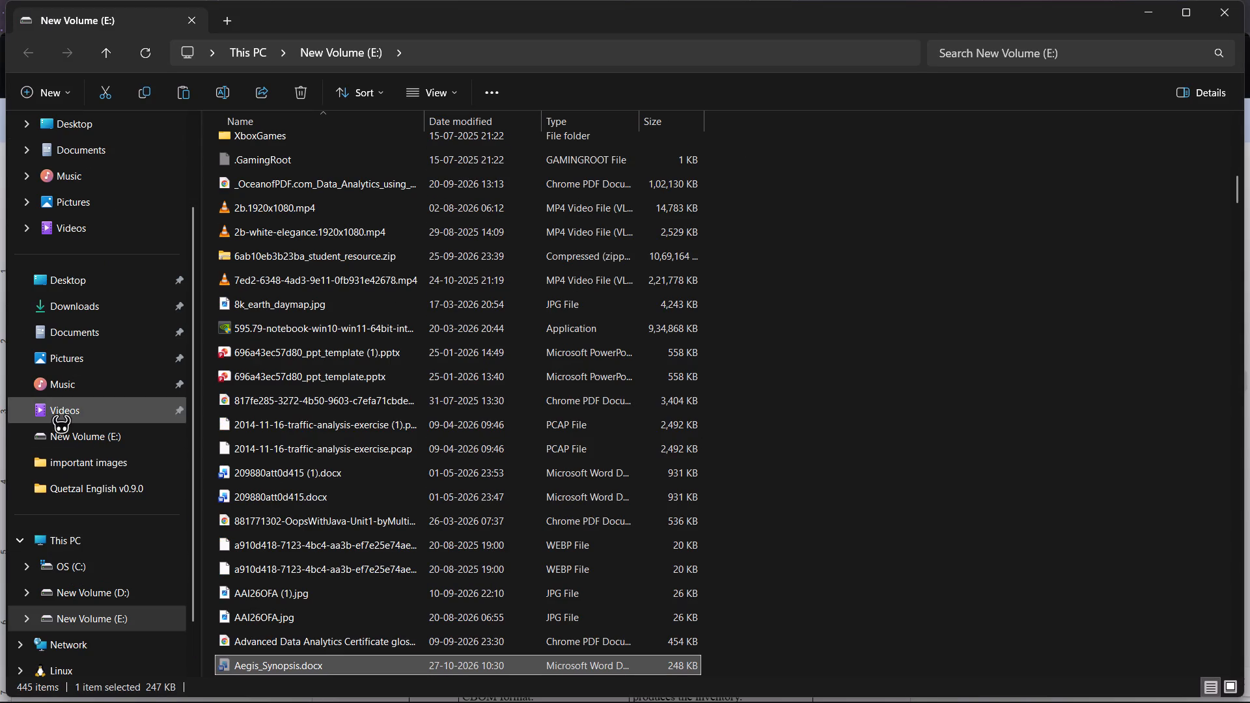
pyautogui.click(76, 302)
pyautogui.hotkey('ctrl', 'v')
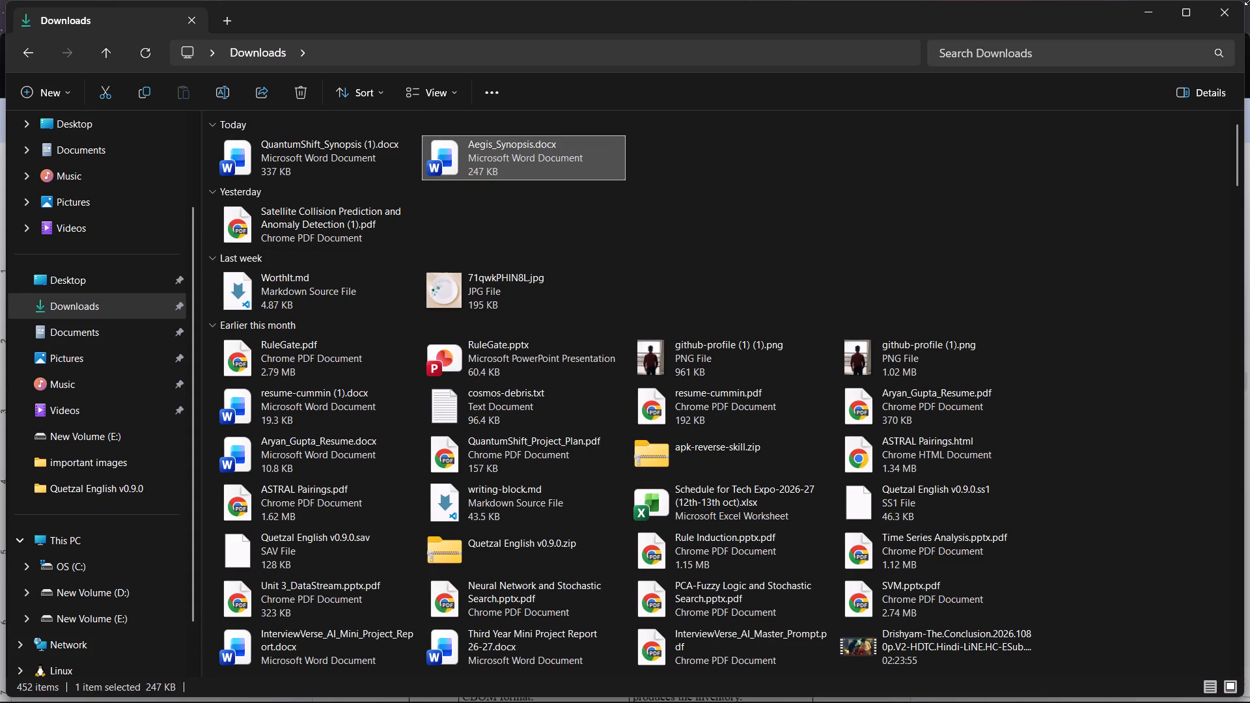
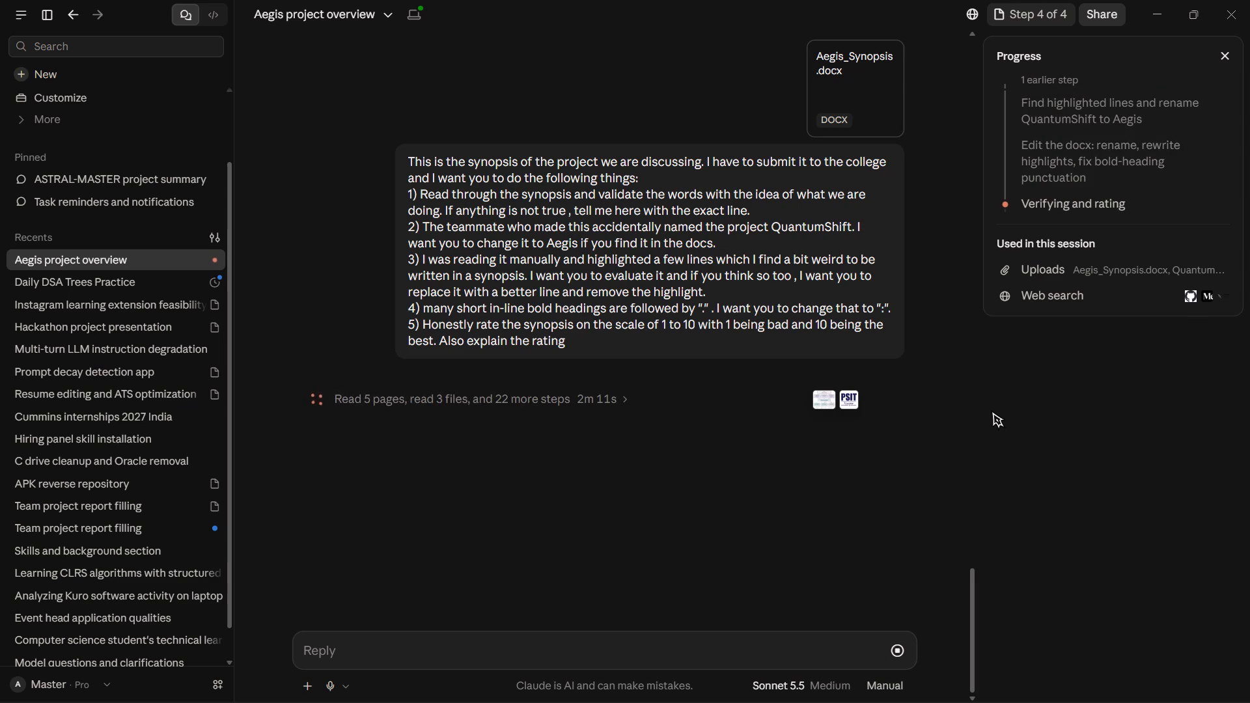
# Switch to Chrome, search for adamharley 2d in a new tab, and open the 2D Visualization of a Convolutional Neural Network.
pyautogui.hotkey('alt', 'Tab')
pyautogui.hotkey('alt', 'Tab')
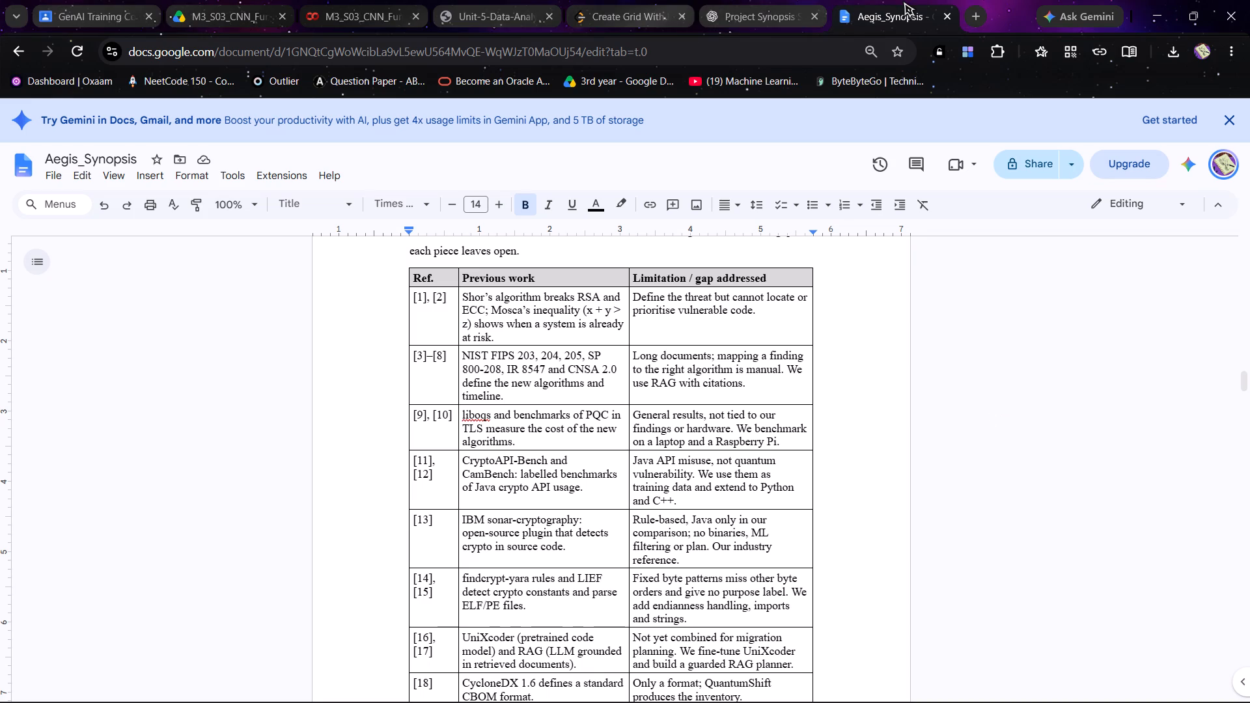
pyautogui.click(969, 16)
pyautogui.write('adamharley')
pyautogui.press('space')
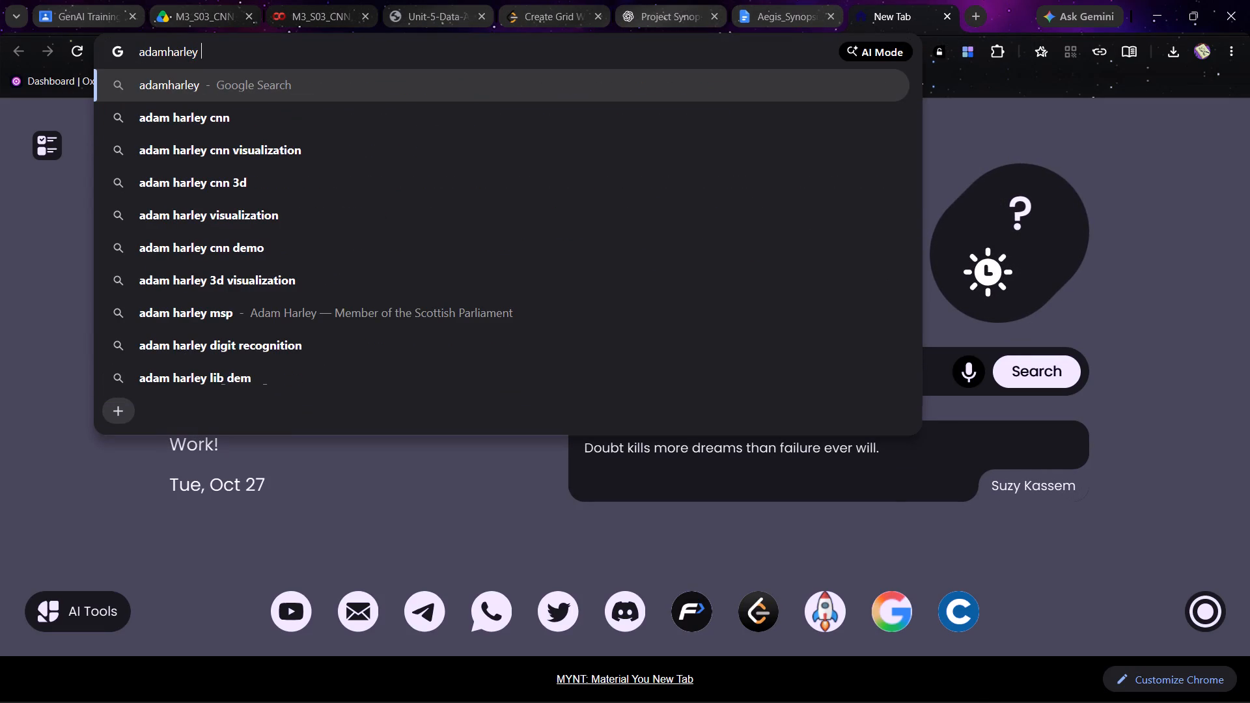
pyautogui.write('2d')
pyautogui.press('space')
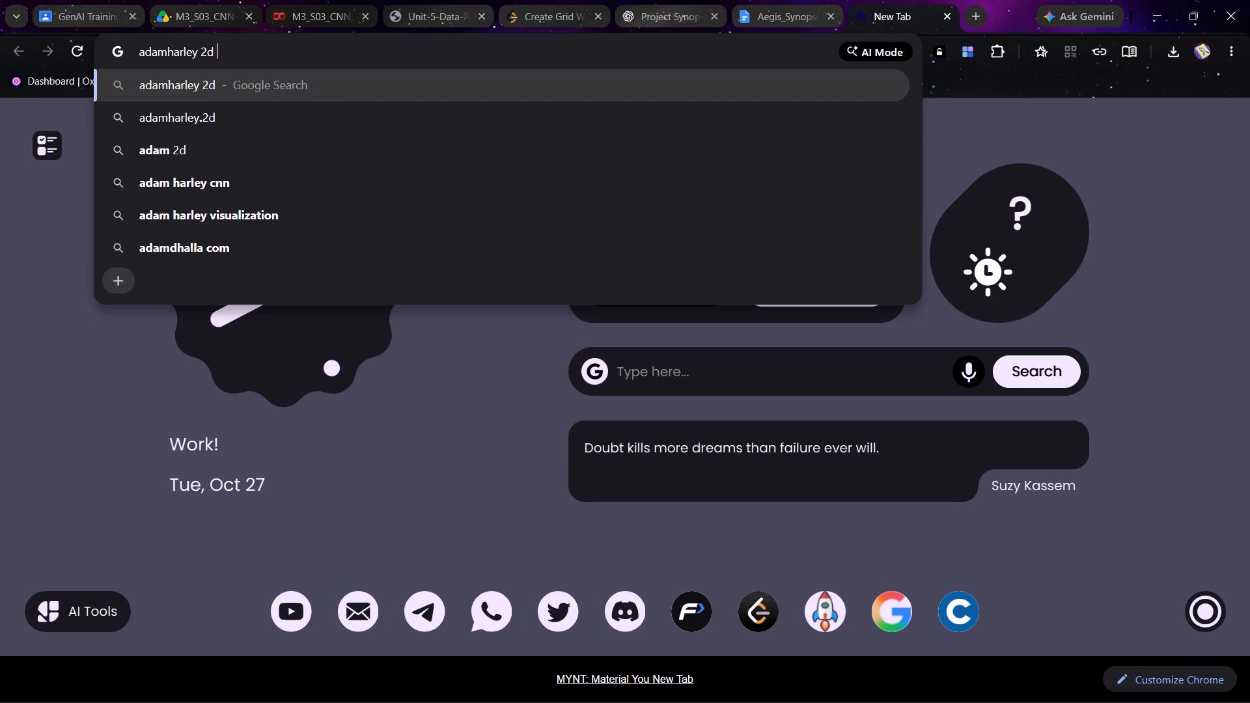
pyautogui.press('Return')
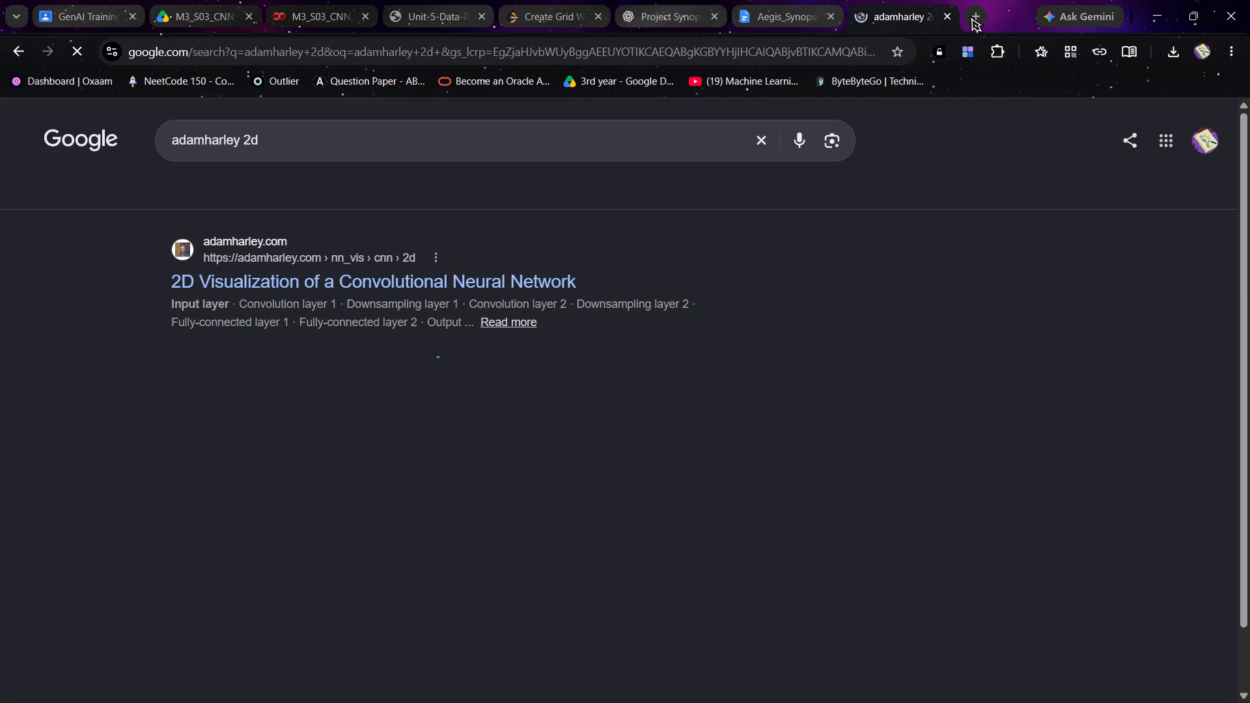
pyautogui.click(465, 282)
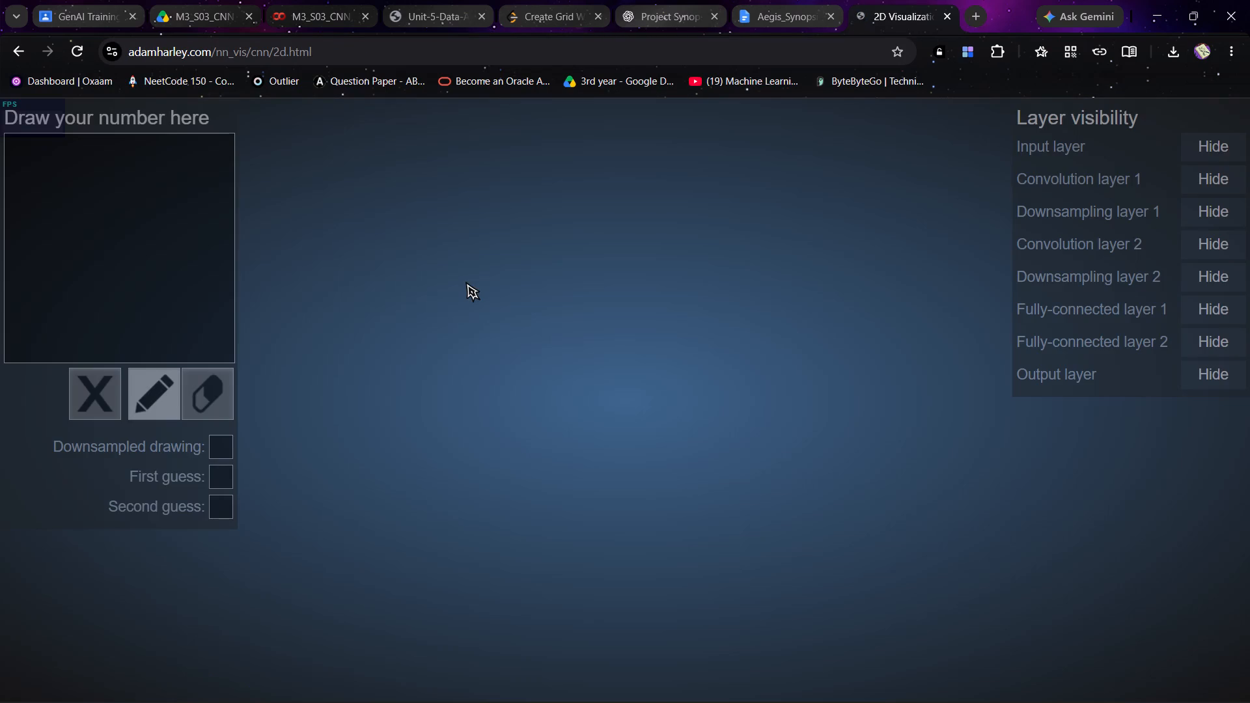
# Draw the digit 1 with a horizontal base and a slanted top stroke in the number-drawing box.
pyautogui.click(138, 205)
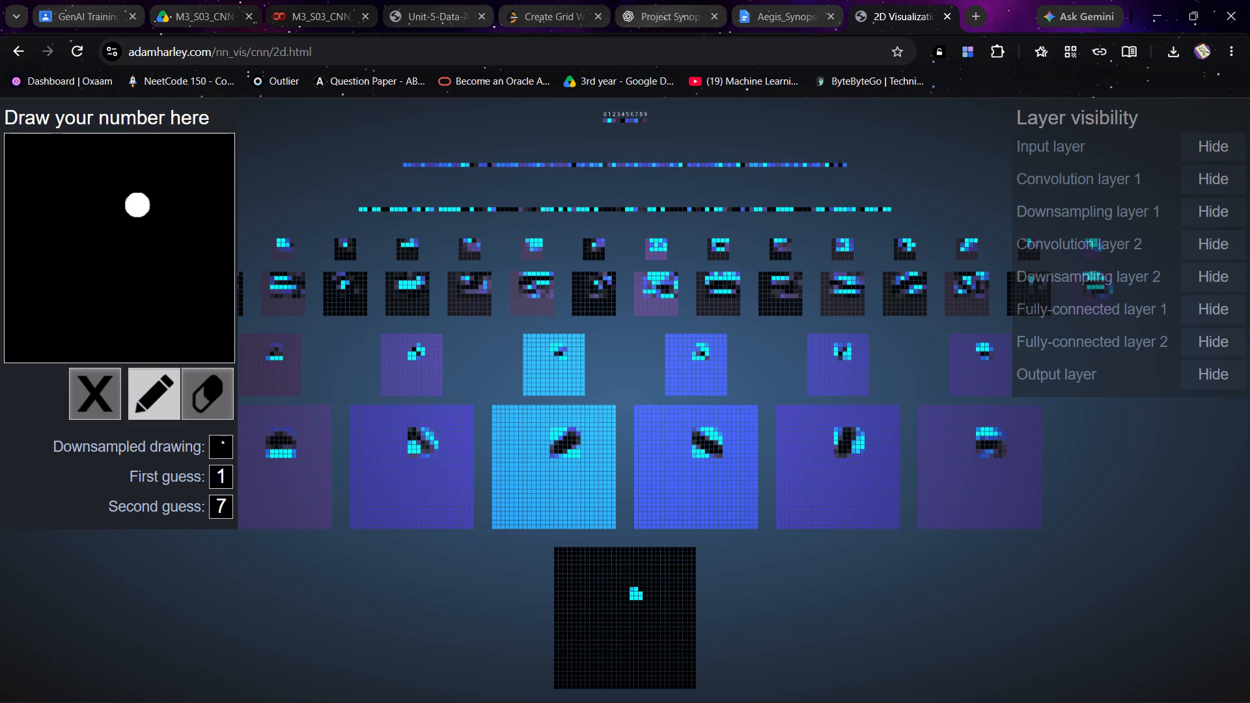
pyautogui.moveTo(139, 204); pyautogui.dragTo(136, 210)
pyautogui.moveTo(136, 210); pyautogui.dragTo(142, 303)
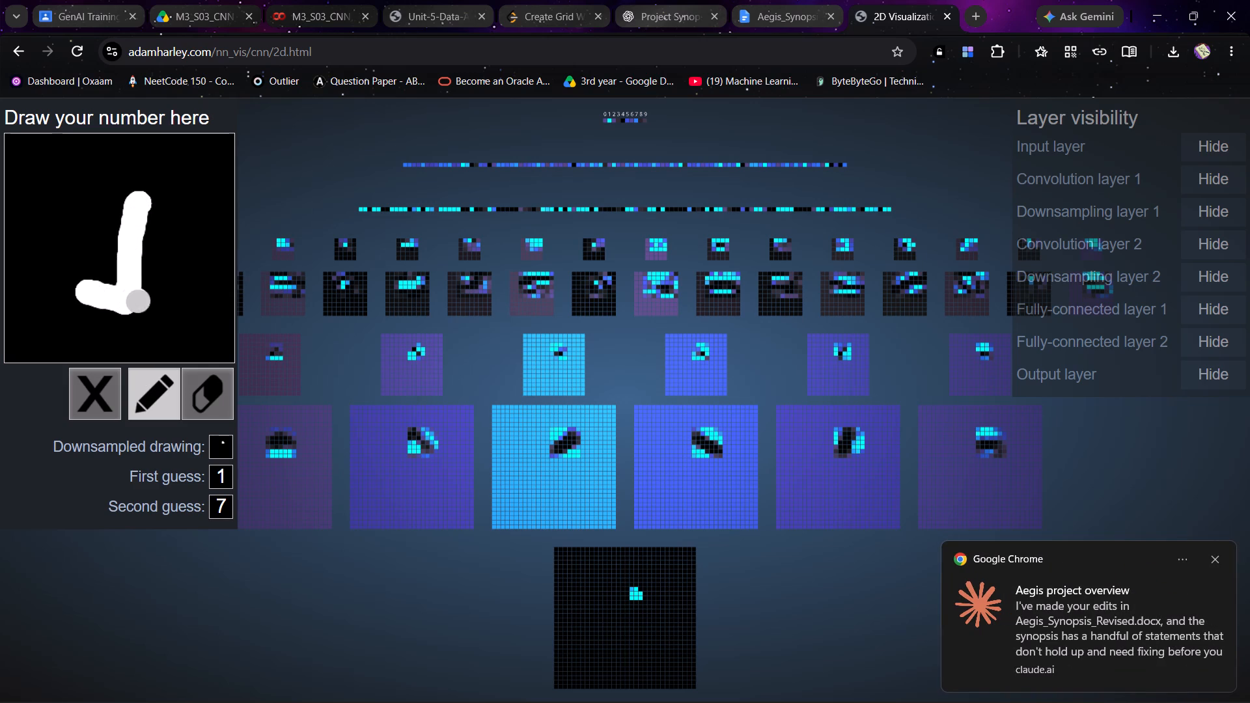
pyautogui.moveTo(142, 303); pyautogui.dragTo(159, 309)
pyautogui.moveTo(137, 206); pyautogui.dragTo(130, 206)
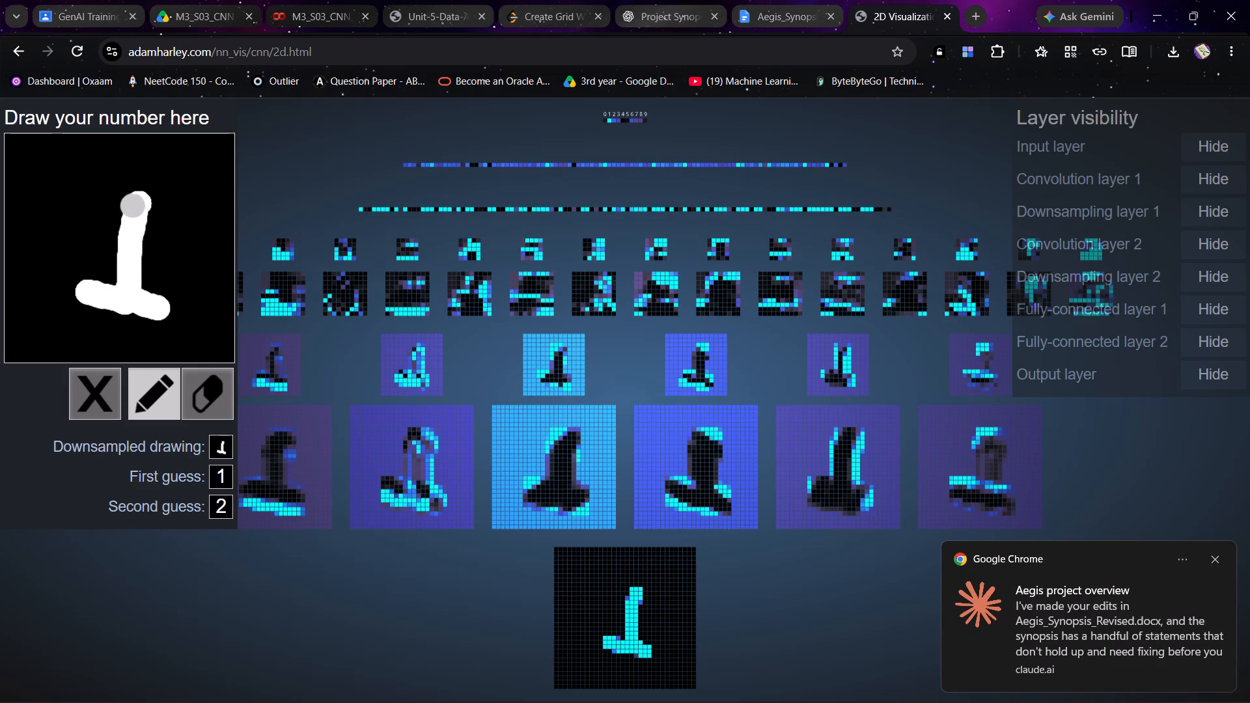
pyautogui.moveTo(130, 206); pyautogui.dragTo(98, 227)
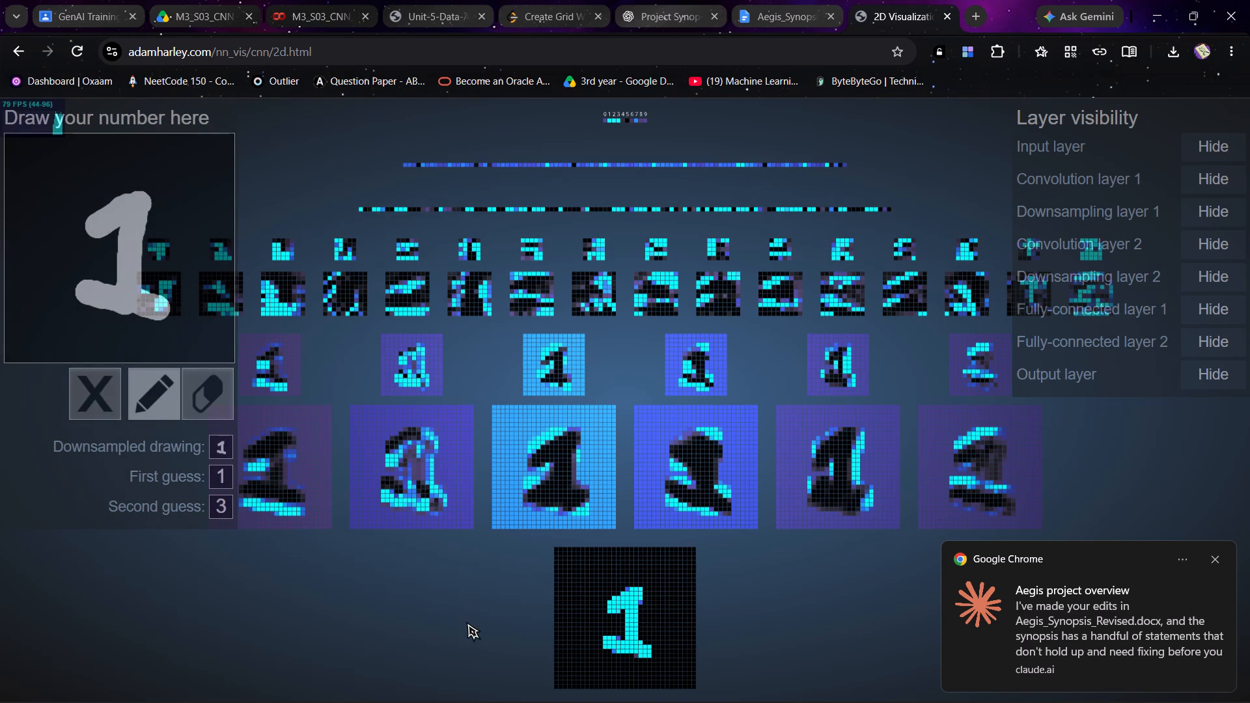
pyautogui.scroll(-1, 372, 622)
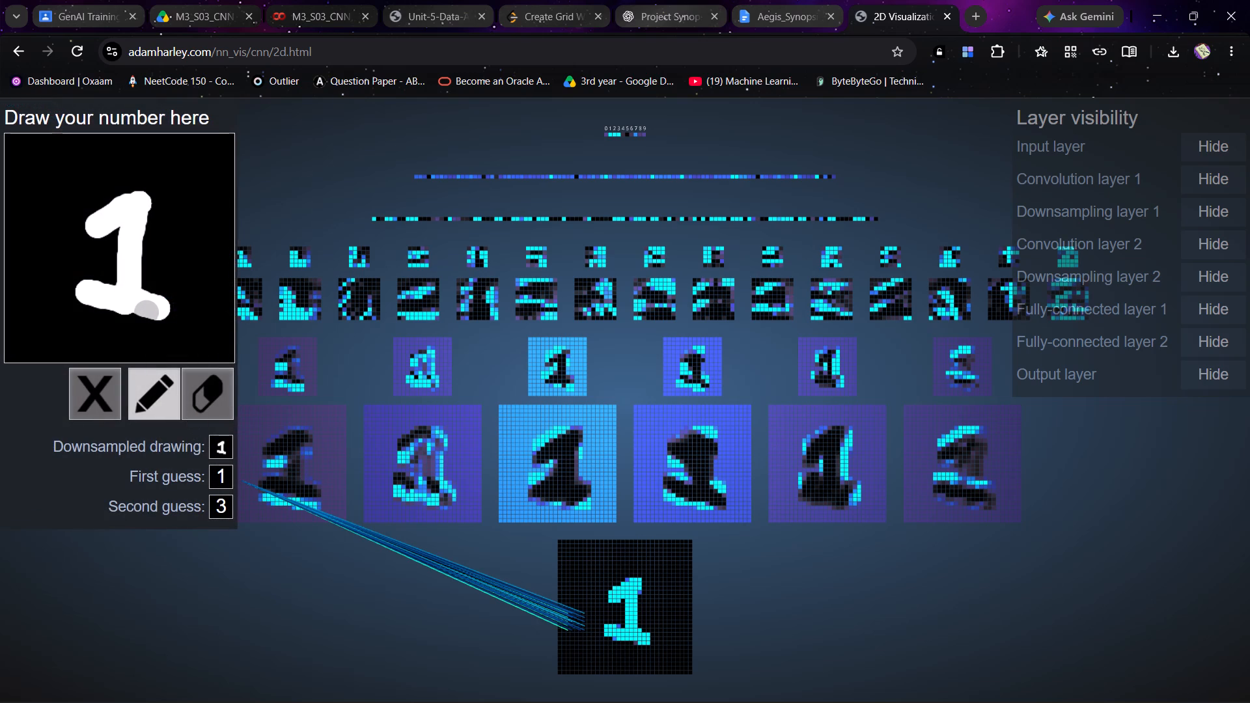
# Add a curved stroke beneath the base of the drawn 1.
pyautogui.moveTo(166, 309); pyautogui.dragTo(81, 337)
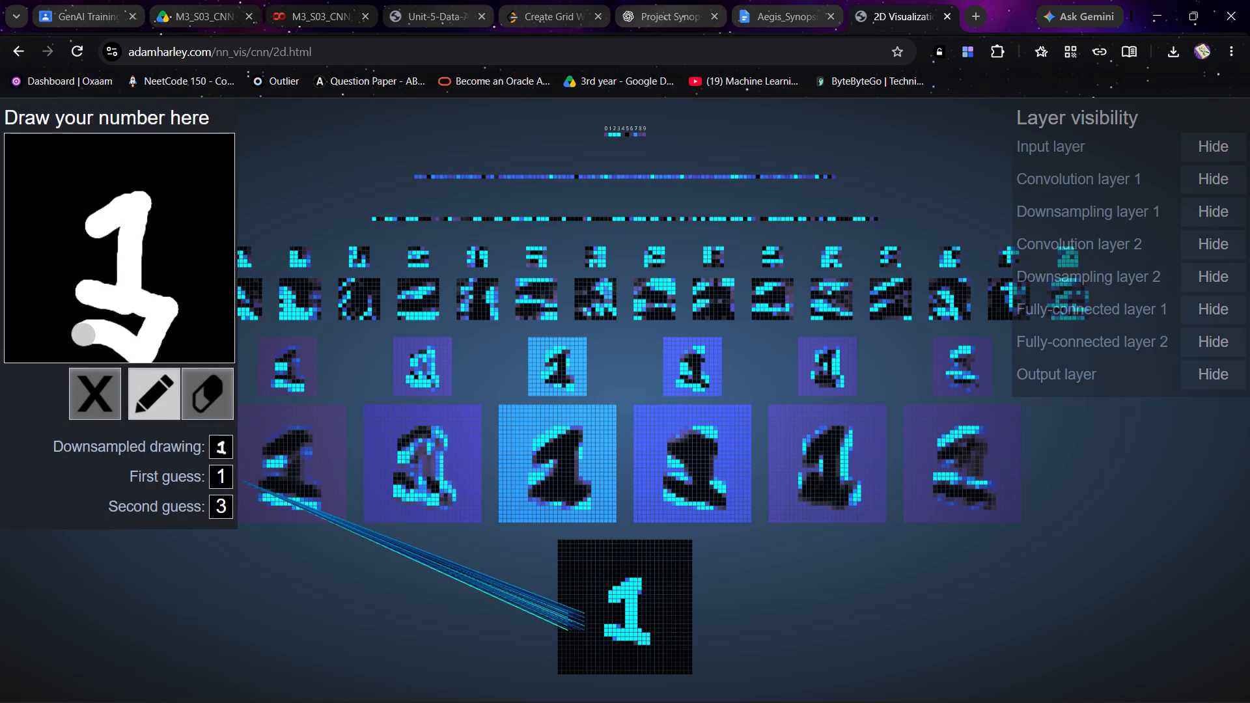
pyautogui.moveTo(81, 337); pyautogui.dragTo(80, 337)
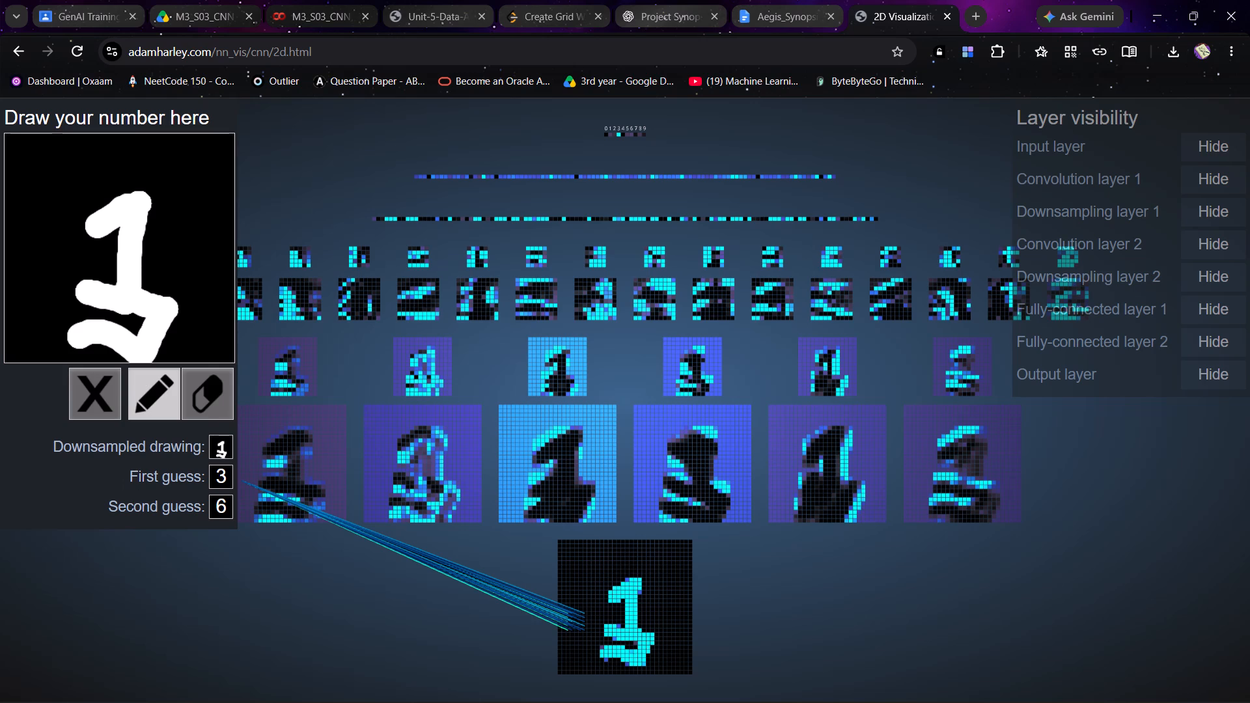
# Clear the number-drawing box and draw the digit 3.
pyautogui.click(107, 406)
pyautogui.click(156, 391)
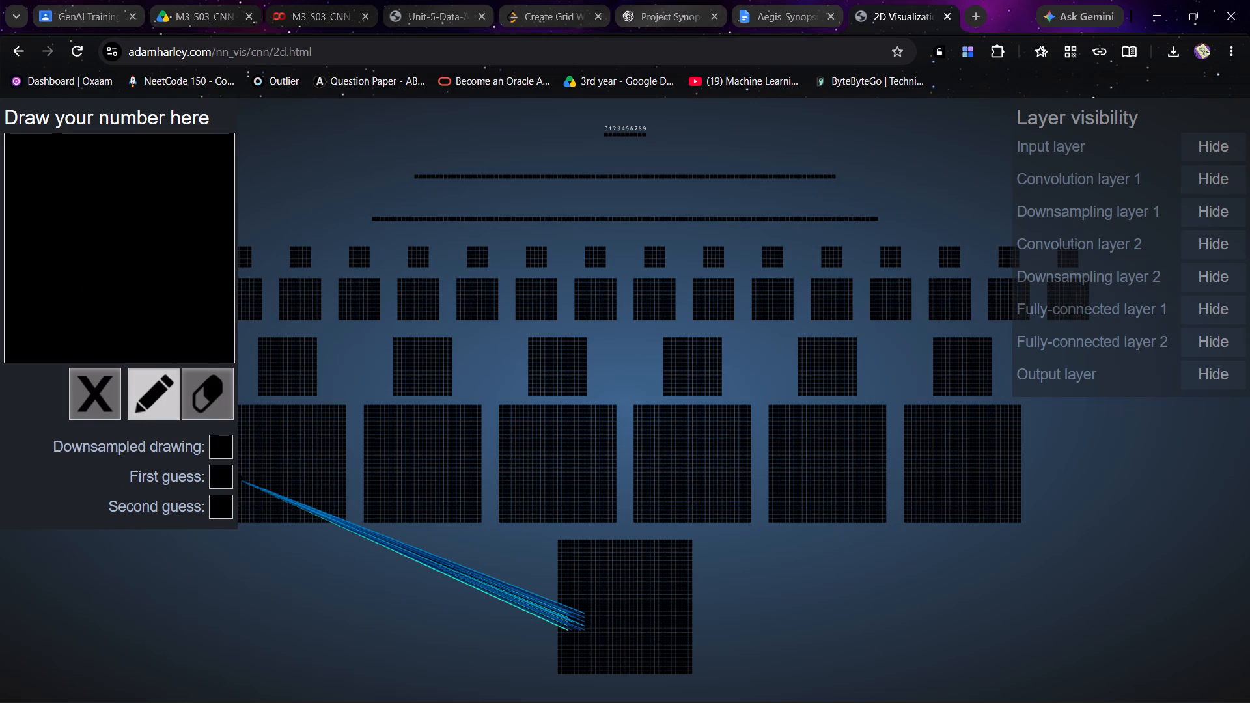
pyautogui.moveTo(68, 184); pyautogui.dragTo(126, 181)
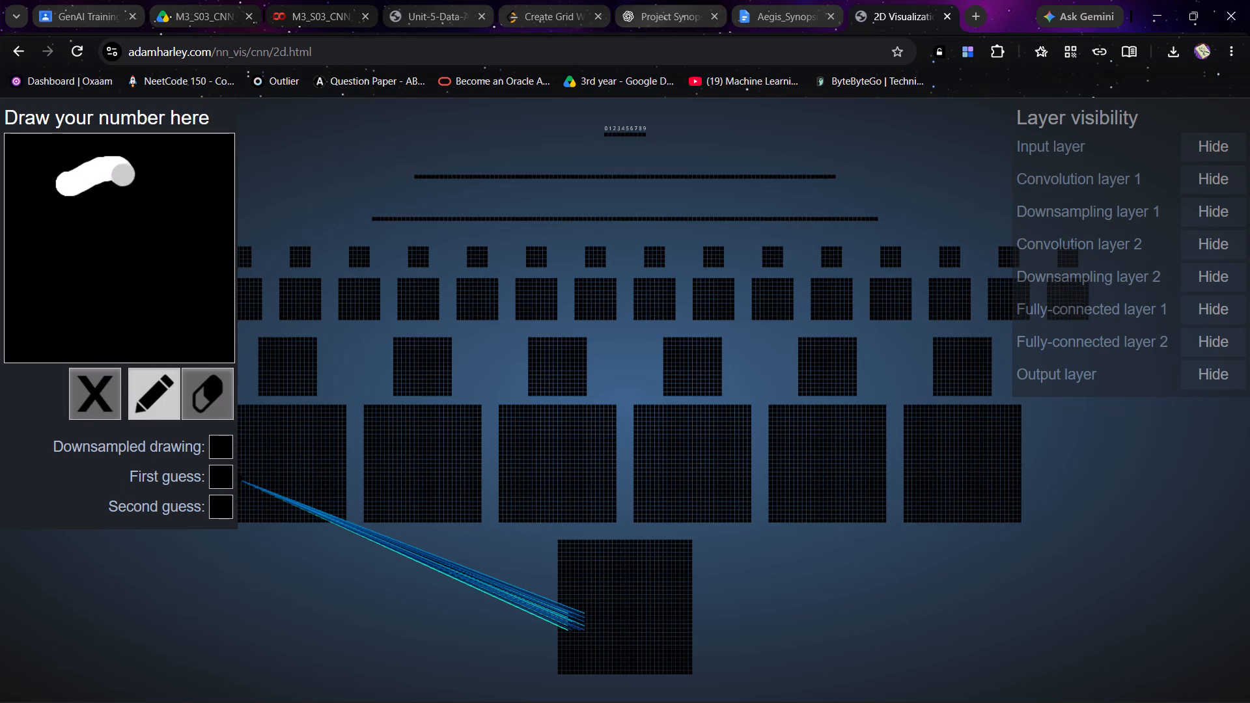
pyautogui.moveTo(126, 181); pyautogui.dragTo(74, 299)
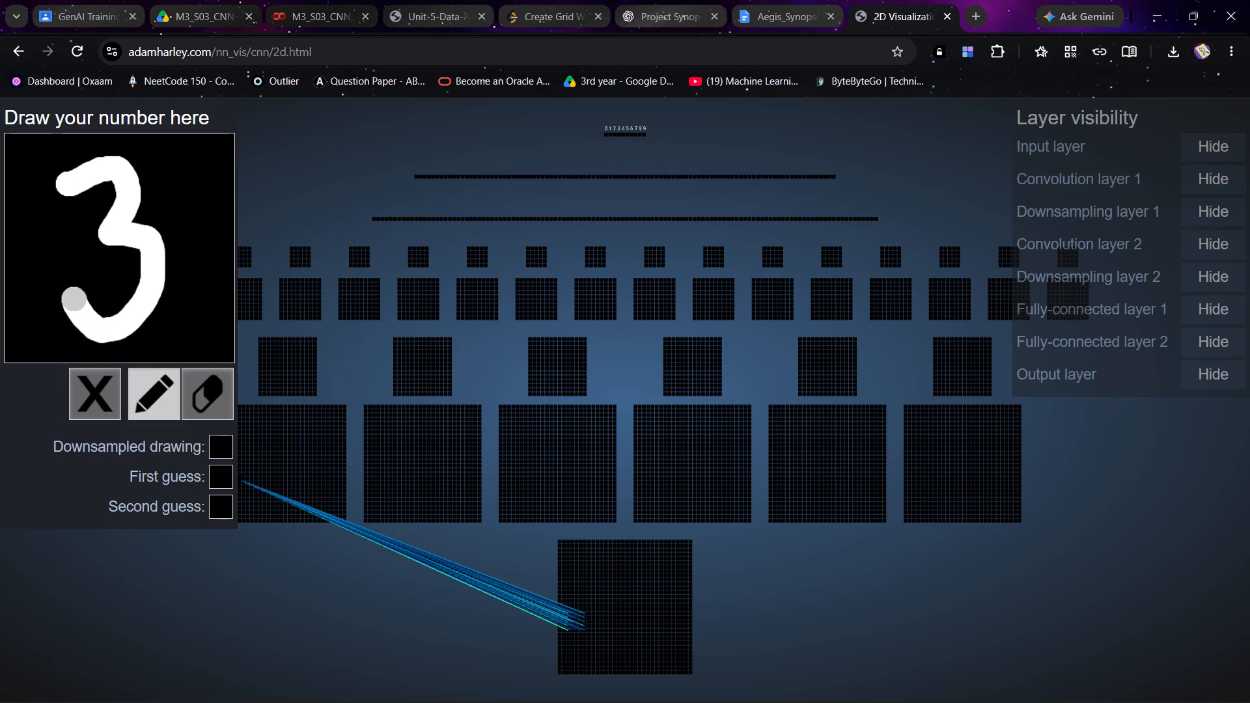
pyautogui.moveTo(74, 299); pyautogui.dragTo(75, 299)
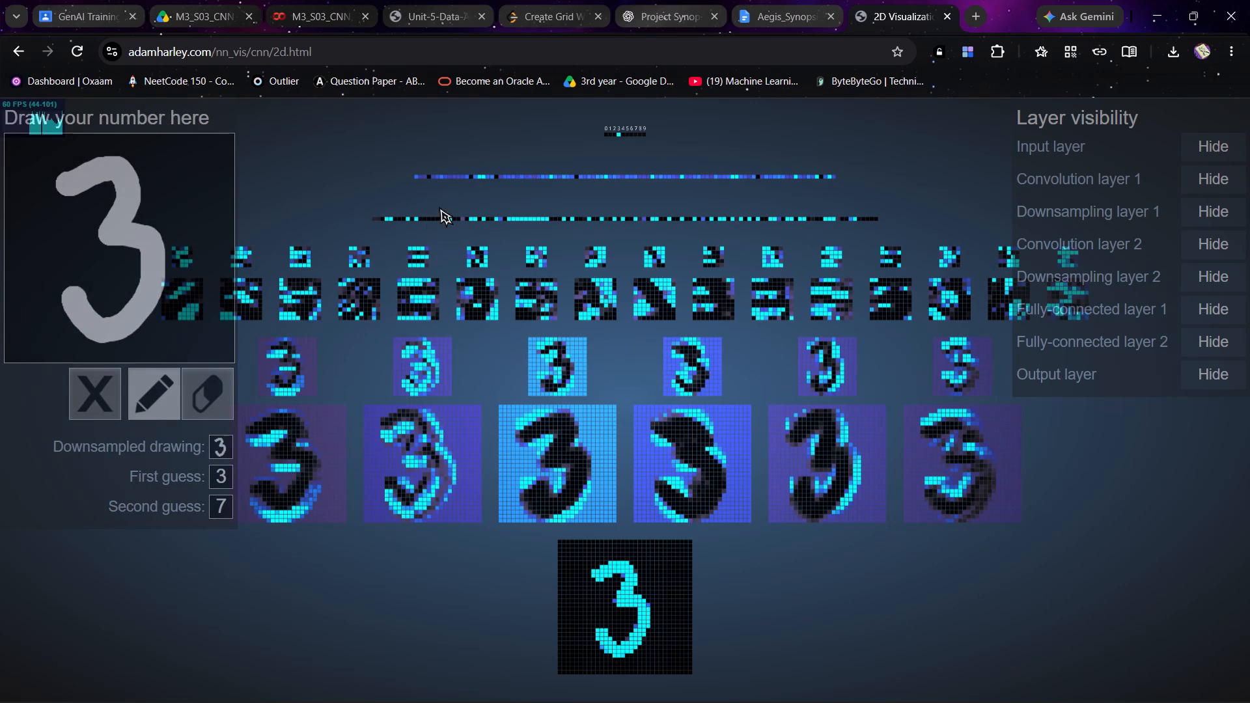
pyautogui.scroll(2, 470, 161)
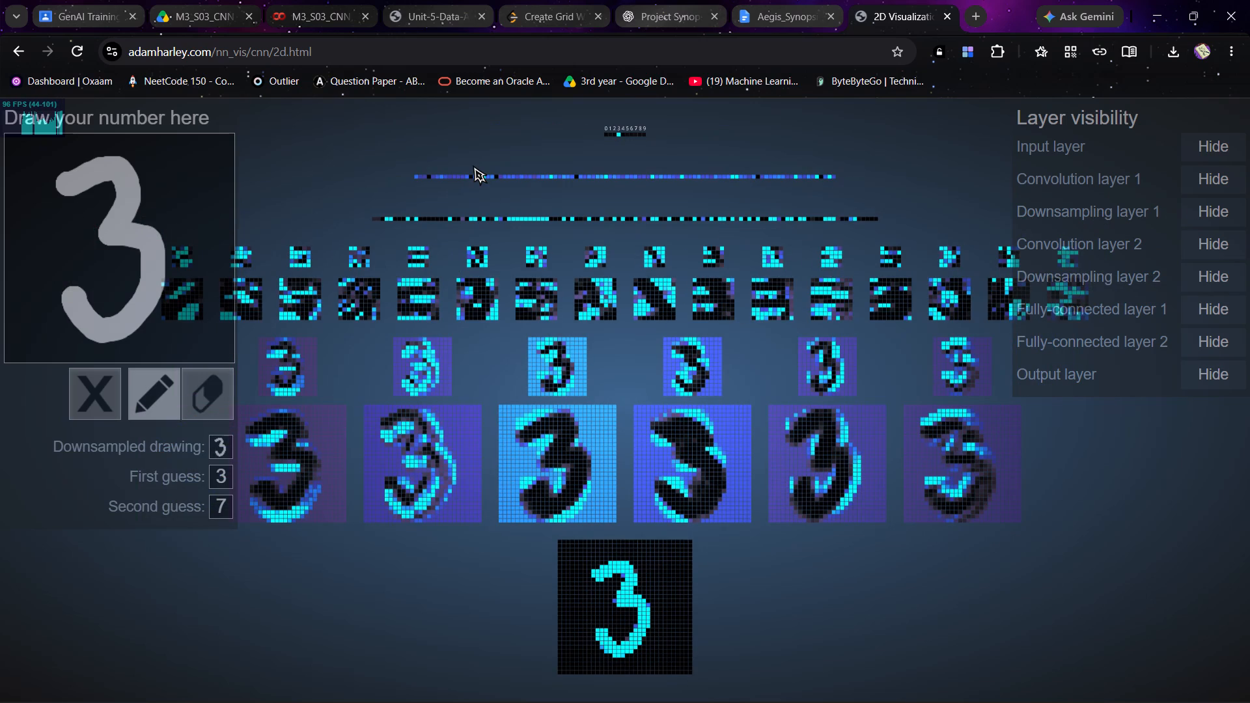
pyautogui.click(785, 10)
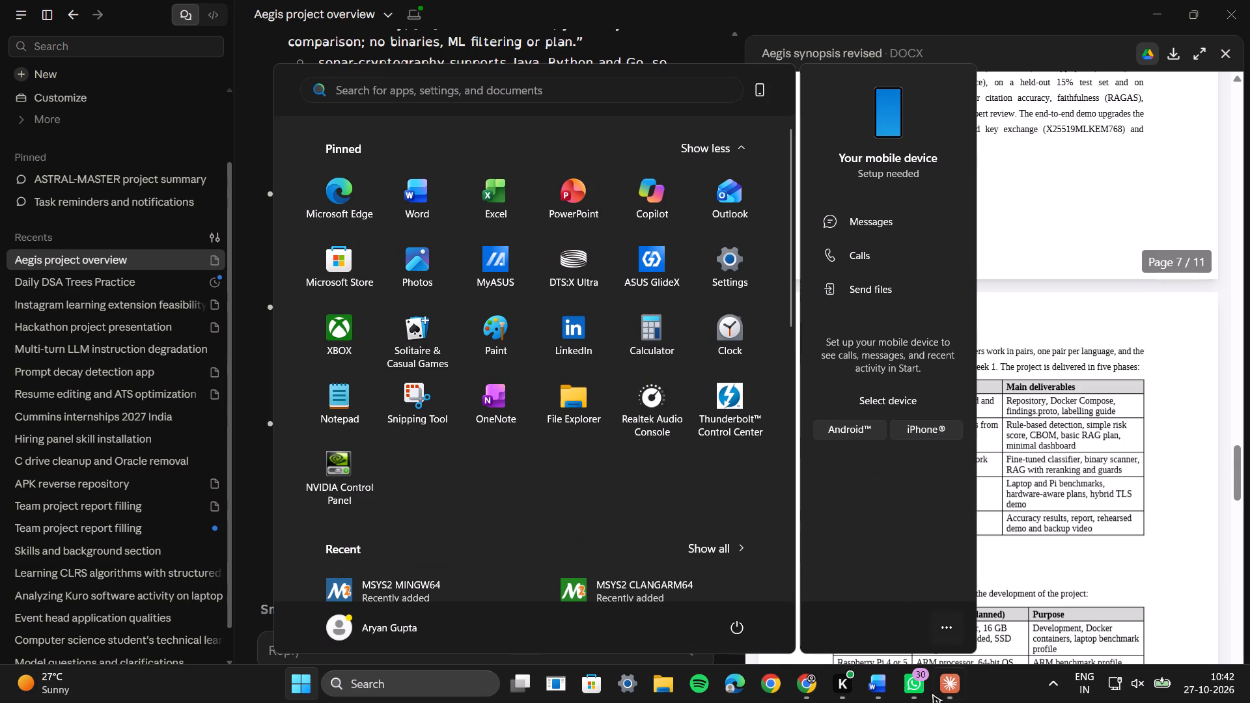
# Switch to the Chrome window with Aegis_Synopsis, search for Google Docs in a new tab and create a blank document.
pyautogui.click(820, 689)
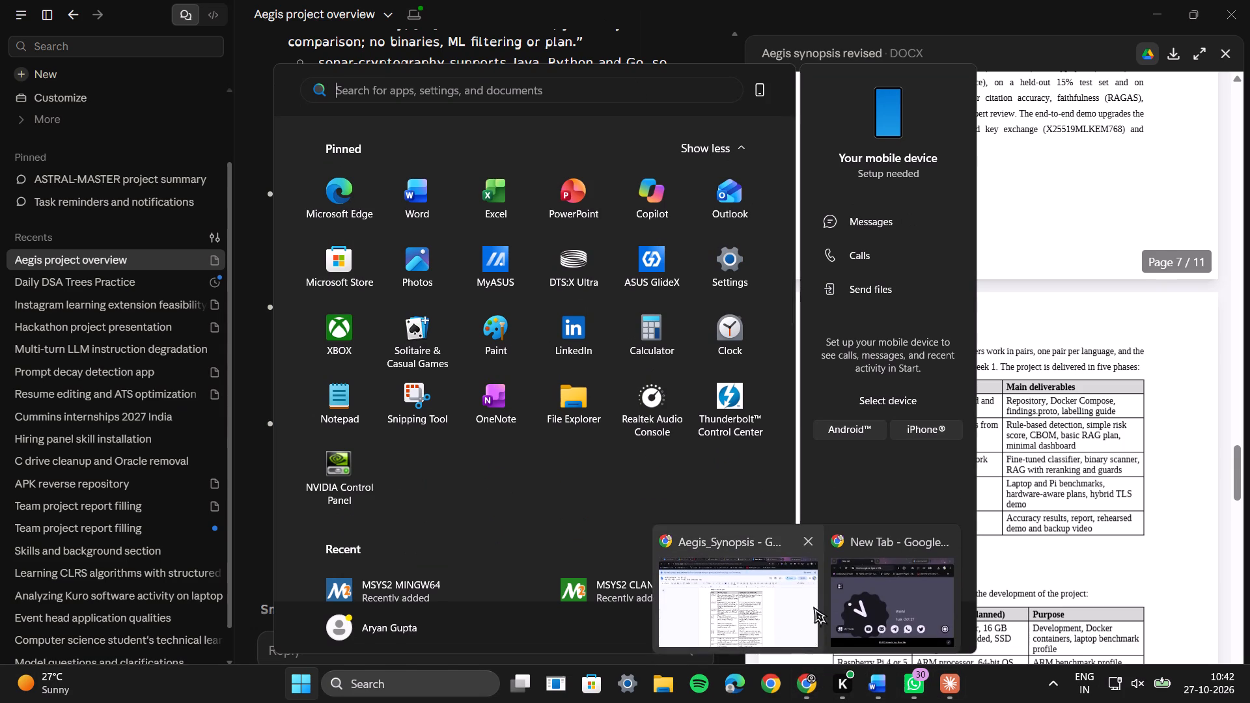
pyautogui.moveTo(790, 607); pyautogui.dragTo(757, 111)
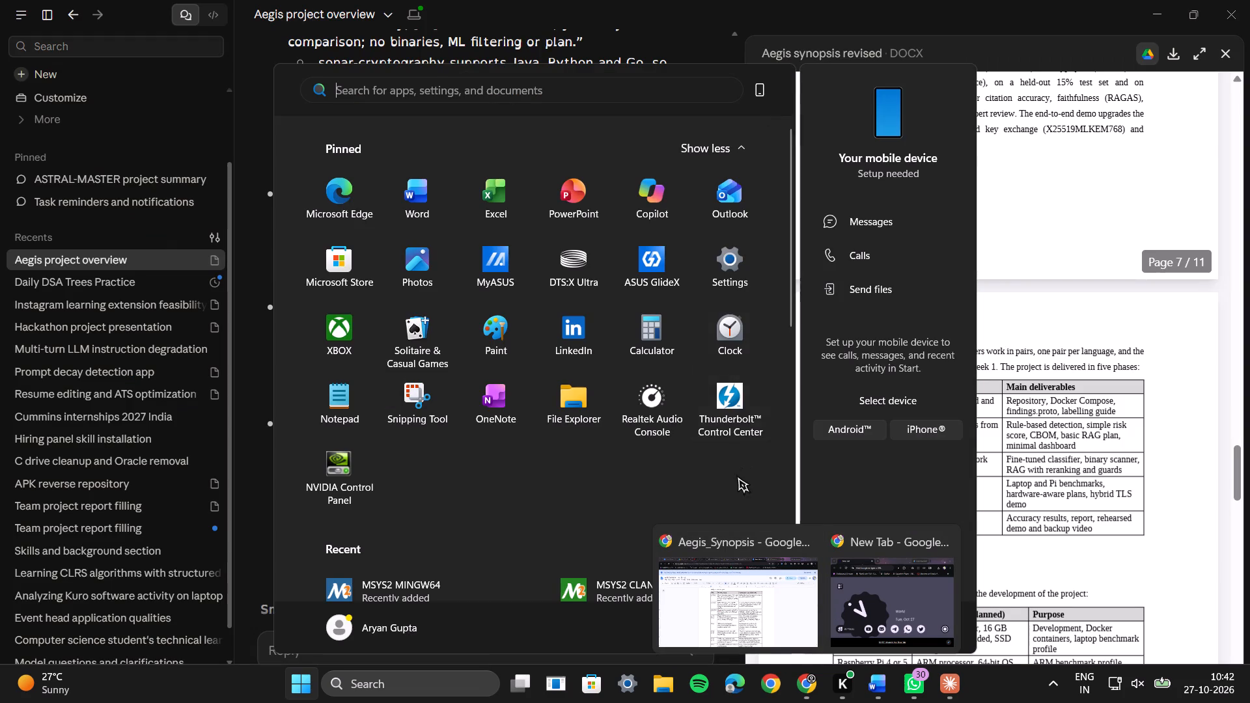
pyautogui.click(730, 619)
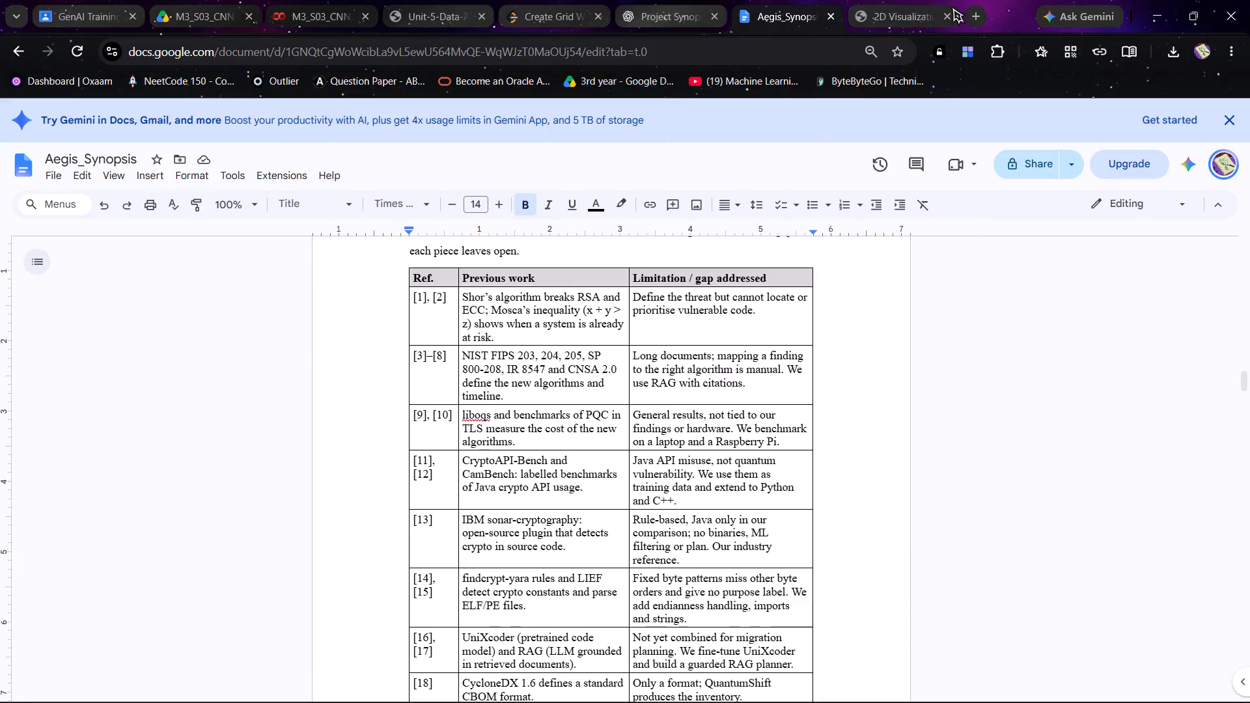
pyautogui.click(987, 22)
pyautogui.click(980, 20)
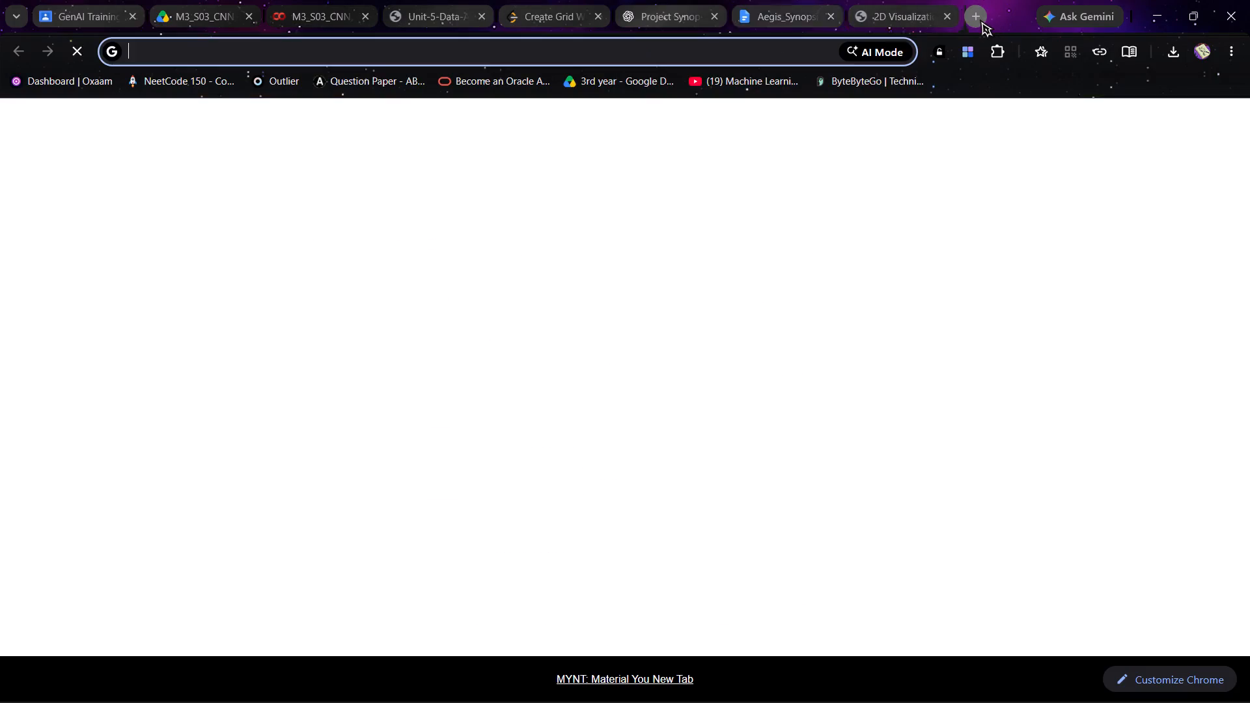
pyautogui.write('google doc')
pyautogui.press('Return')
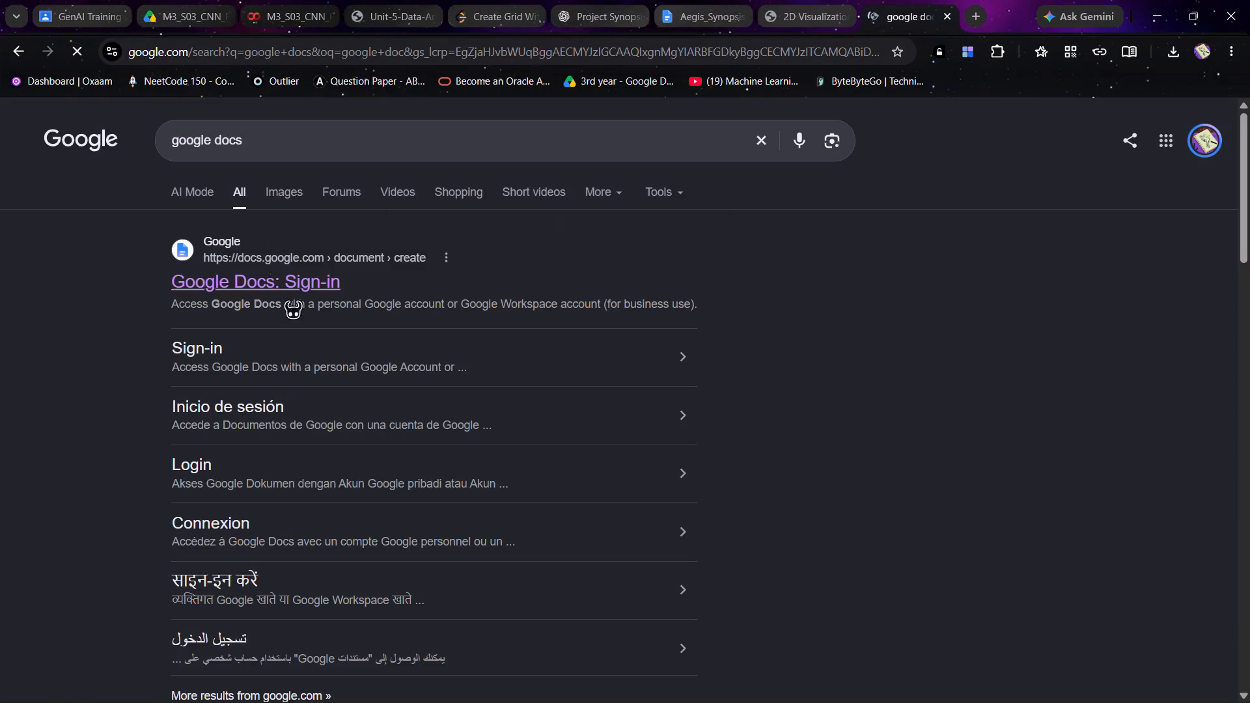
pyautogui.click(268, 277)
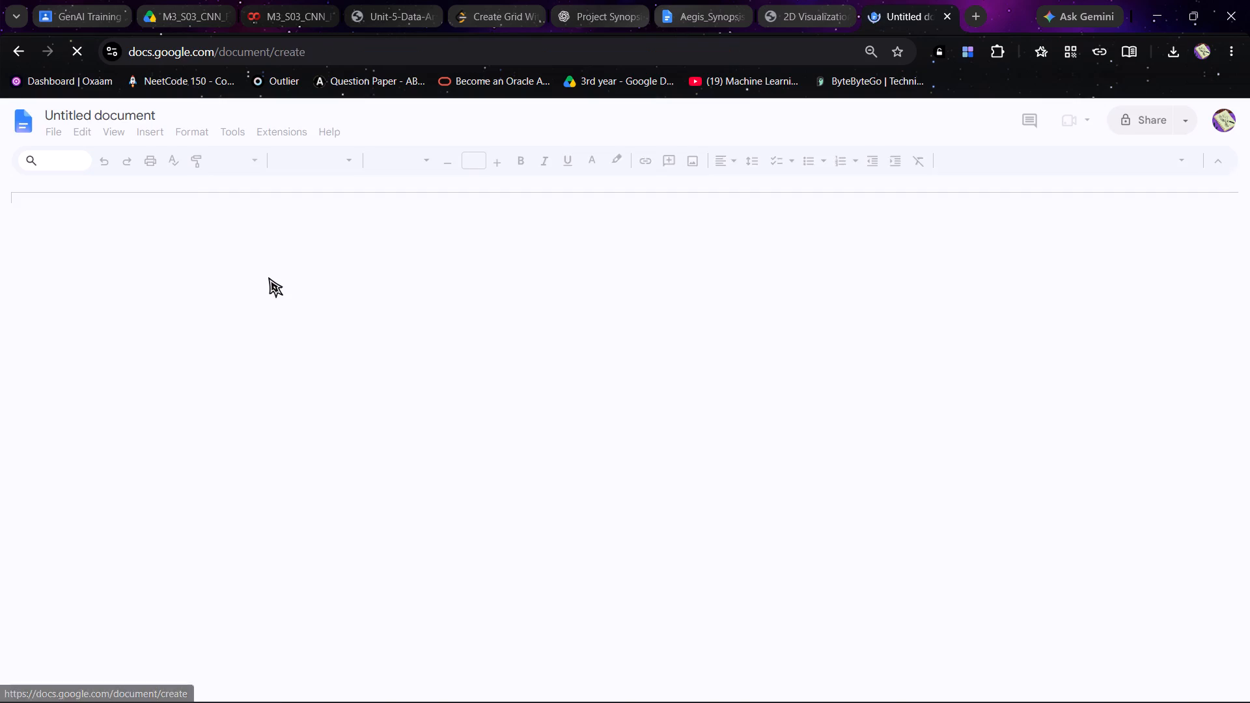
# Search the computer for the WhatsApp app.
pyautogui.write('wj')
pyautogui.press('BackSpace')
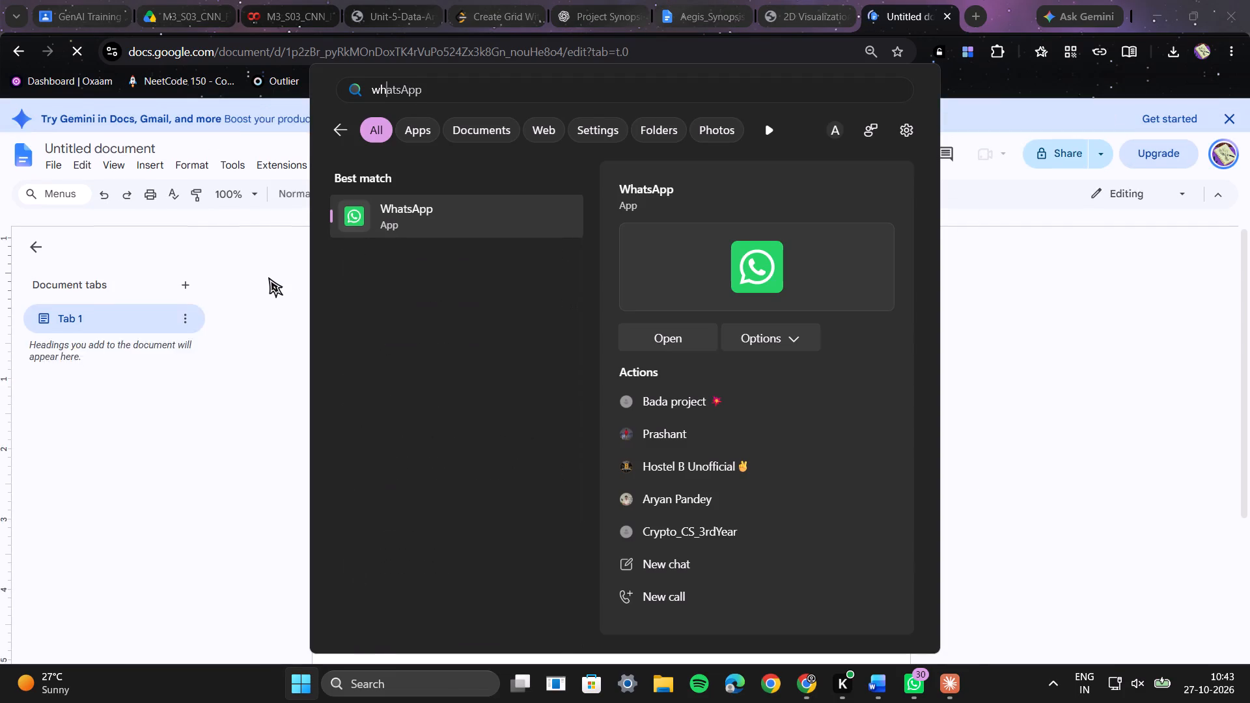
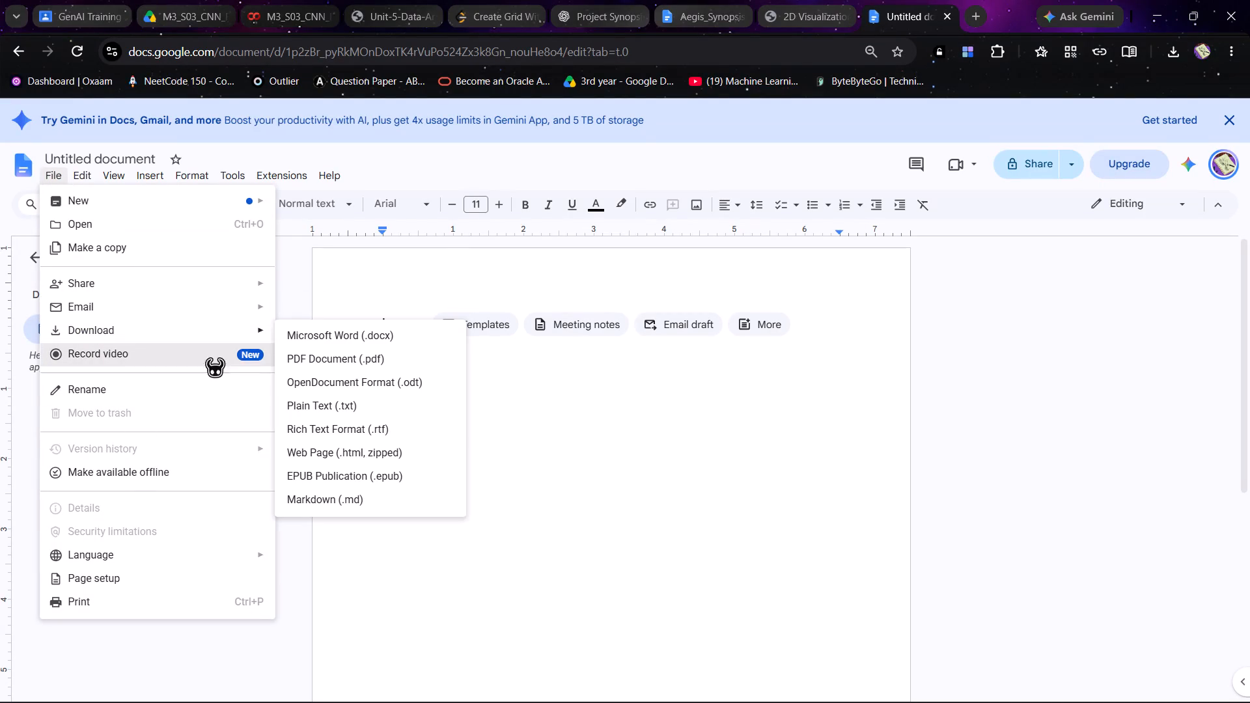
# Upload Aegis_Synopsis_Revised.docx from the Downloads folder and open it in Google Docs.
pyautogui.click(79, 219)
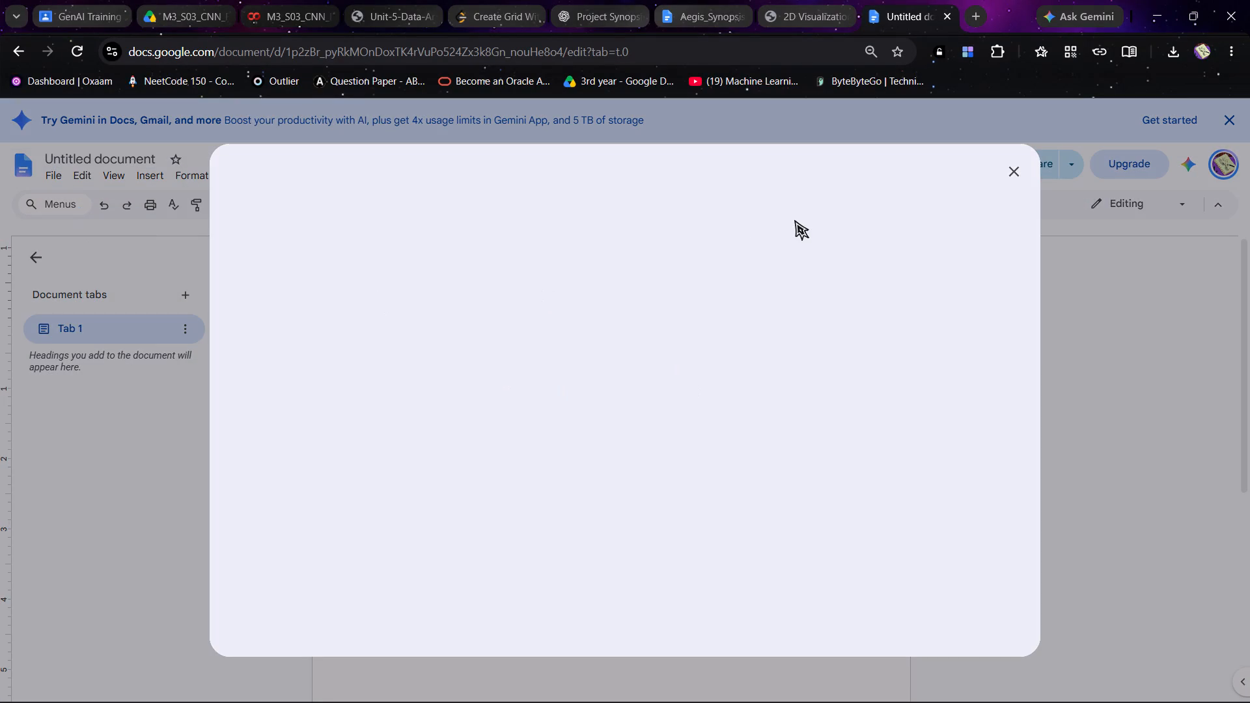
pyautogui.click(622, 221)
pyautogui.click(617, 465)
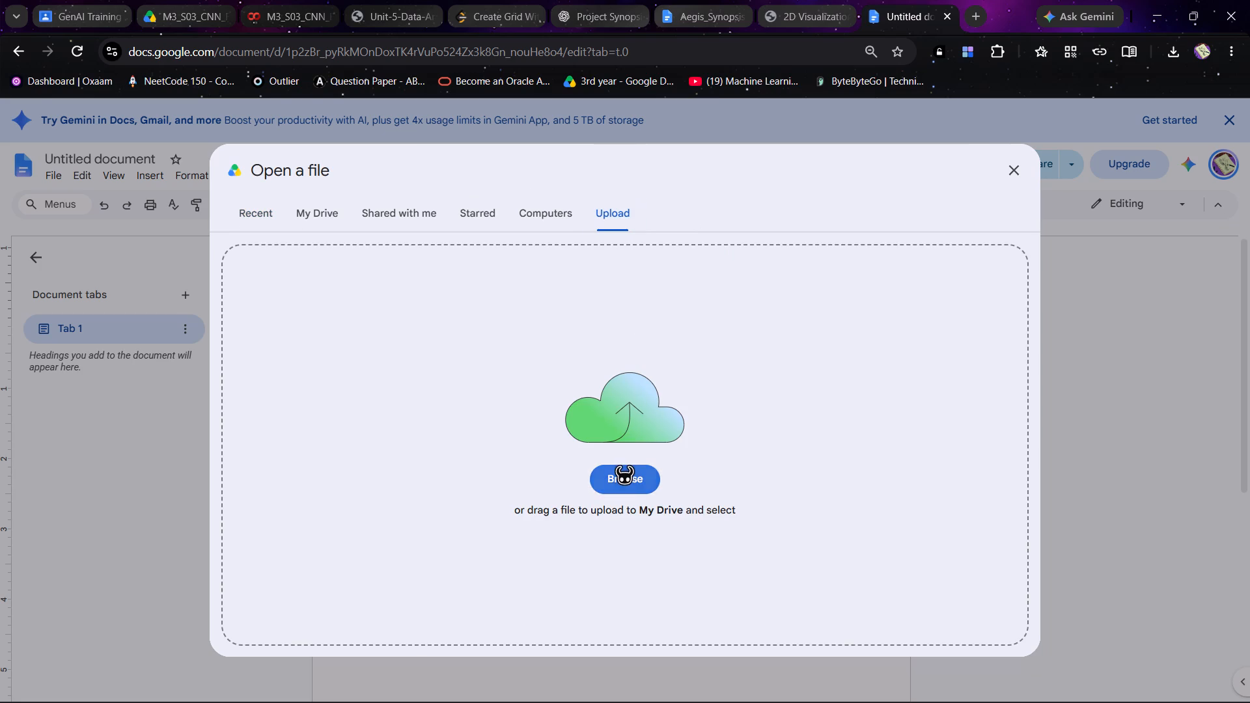
pyautogui.click(405, 219)
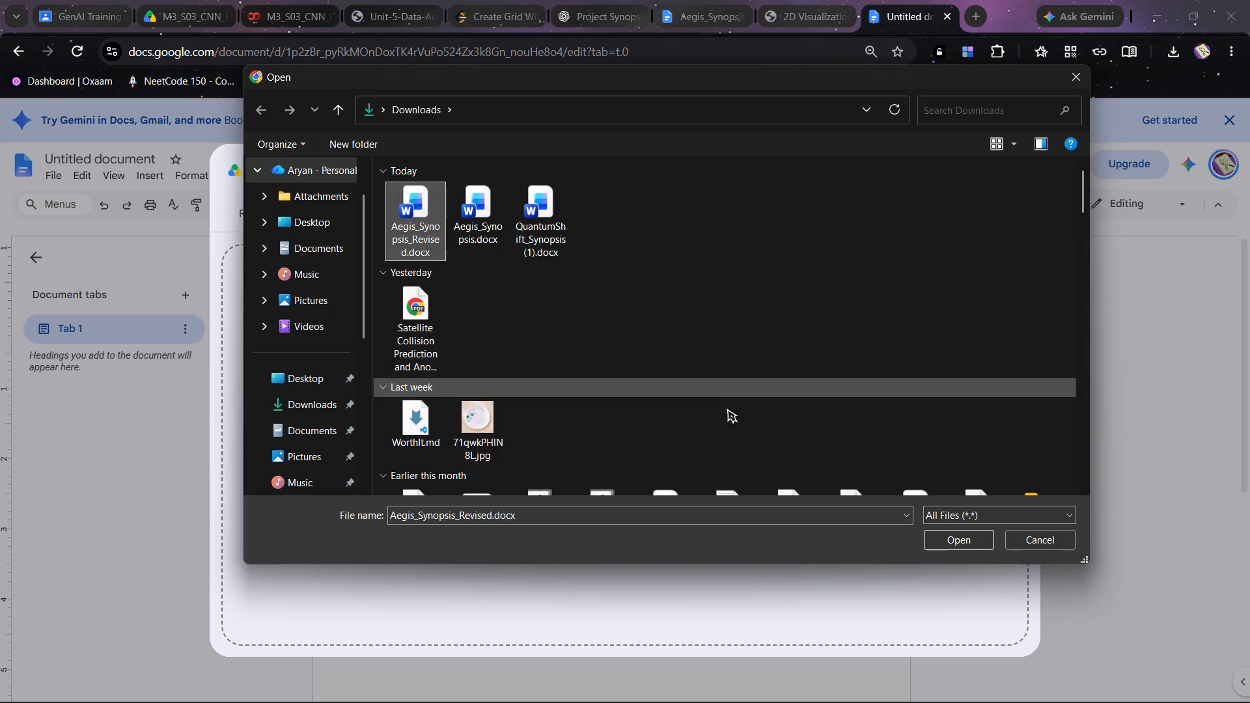
pyautogui.click(941, 537)
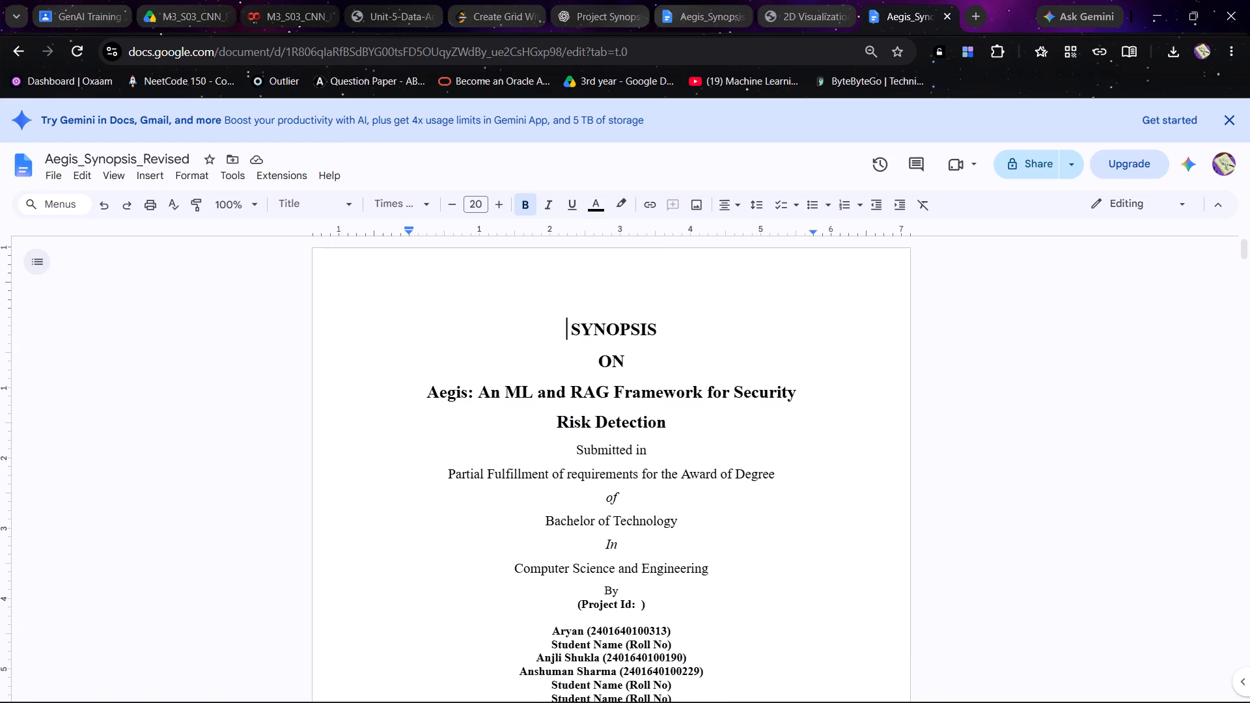
# Delete the word "An" after "Aegis:" in the project title on the synopsis cover page.
pyautogui.scroll(-2, 477, 551)
pyautogui.scroll(1, 480, 543)
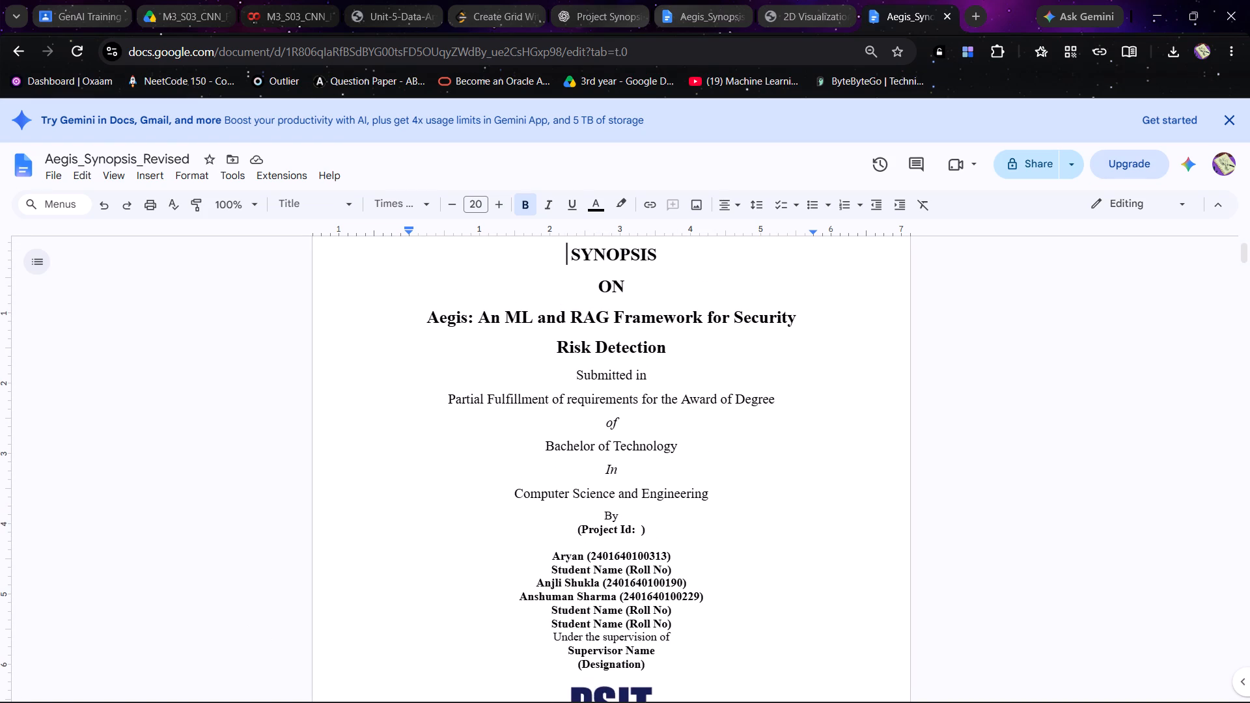
pyautogui.click(502, 308)
pyautogui.press('BackSpace')
pyautogui.press('BackSpace')
pyautogui.press('BackSpace')
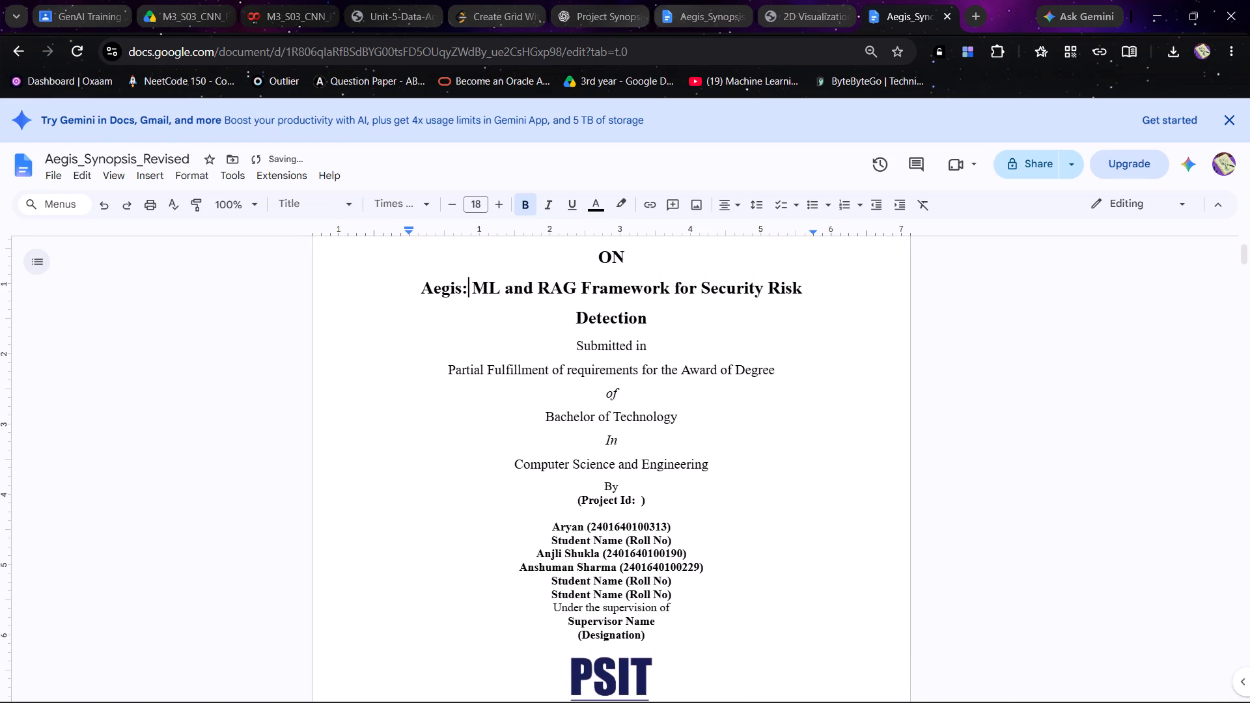
# Review the imported synopsis from the cover page through the Introduction and Project Objective sections.
pyautogui.scroll(-2, 620, 559)
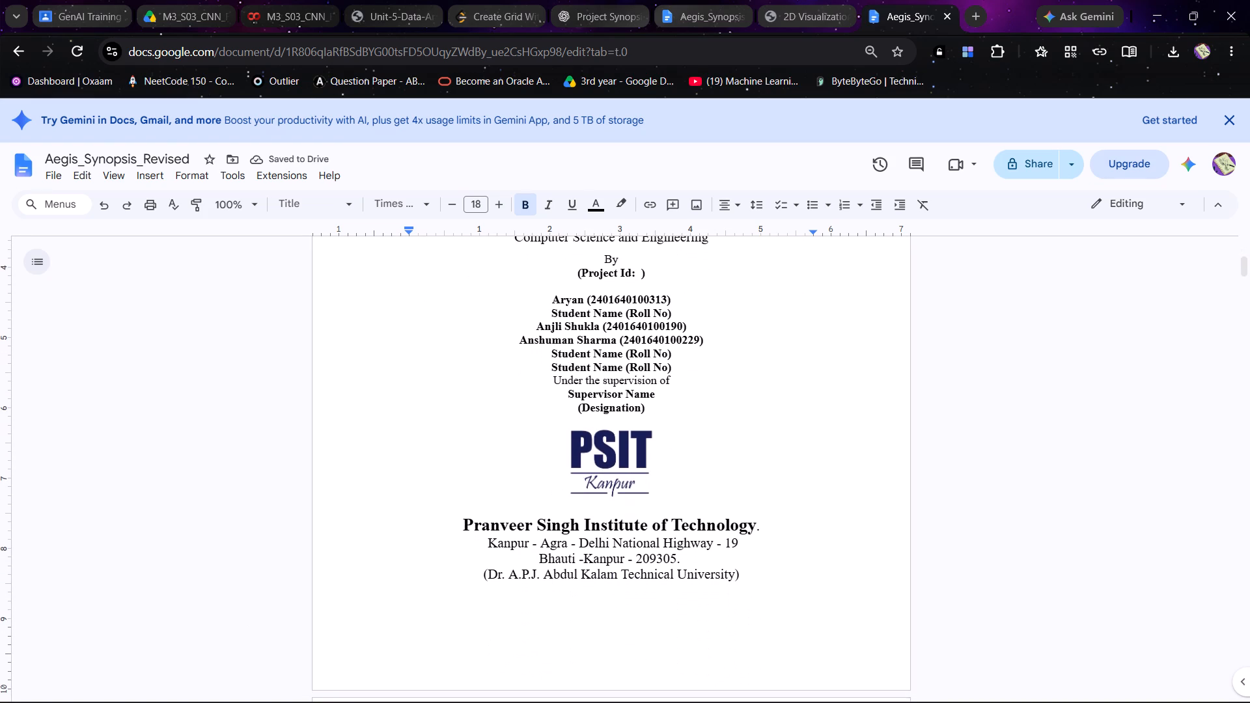
pyautogui.scroll(-4, 620, 559)
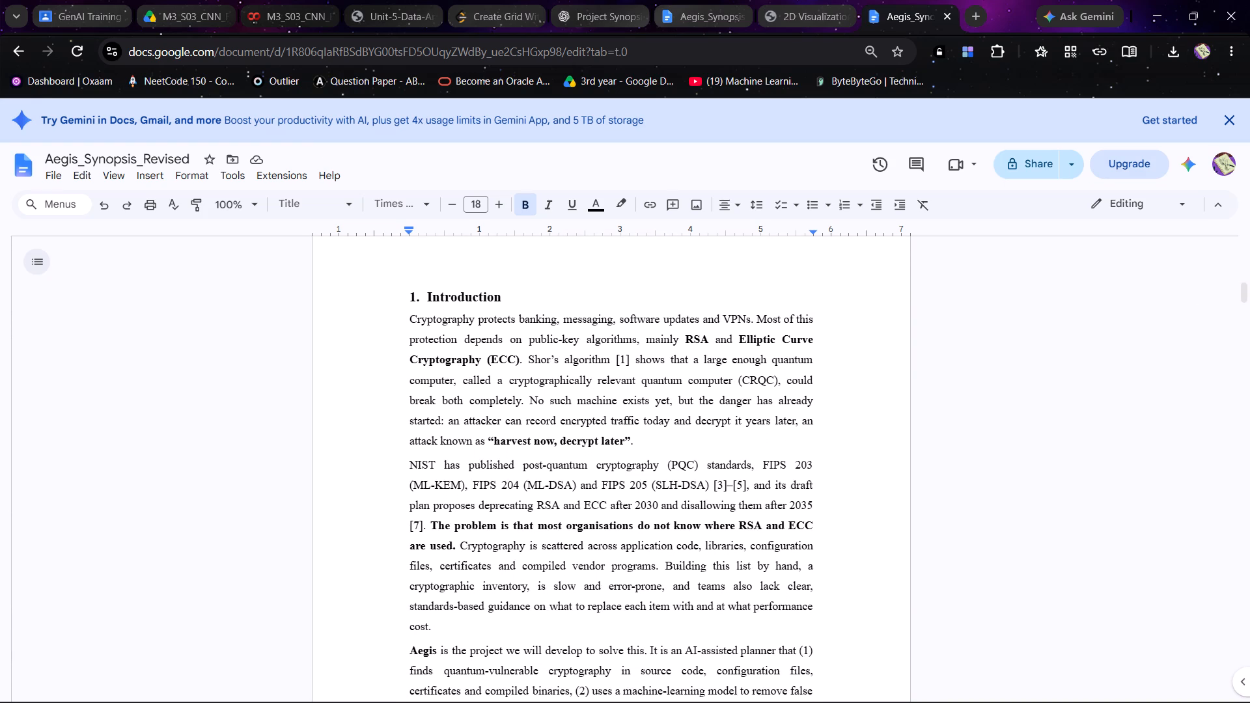
pyautogui.scroll(-3, 620, 559)
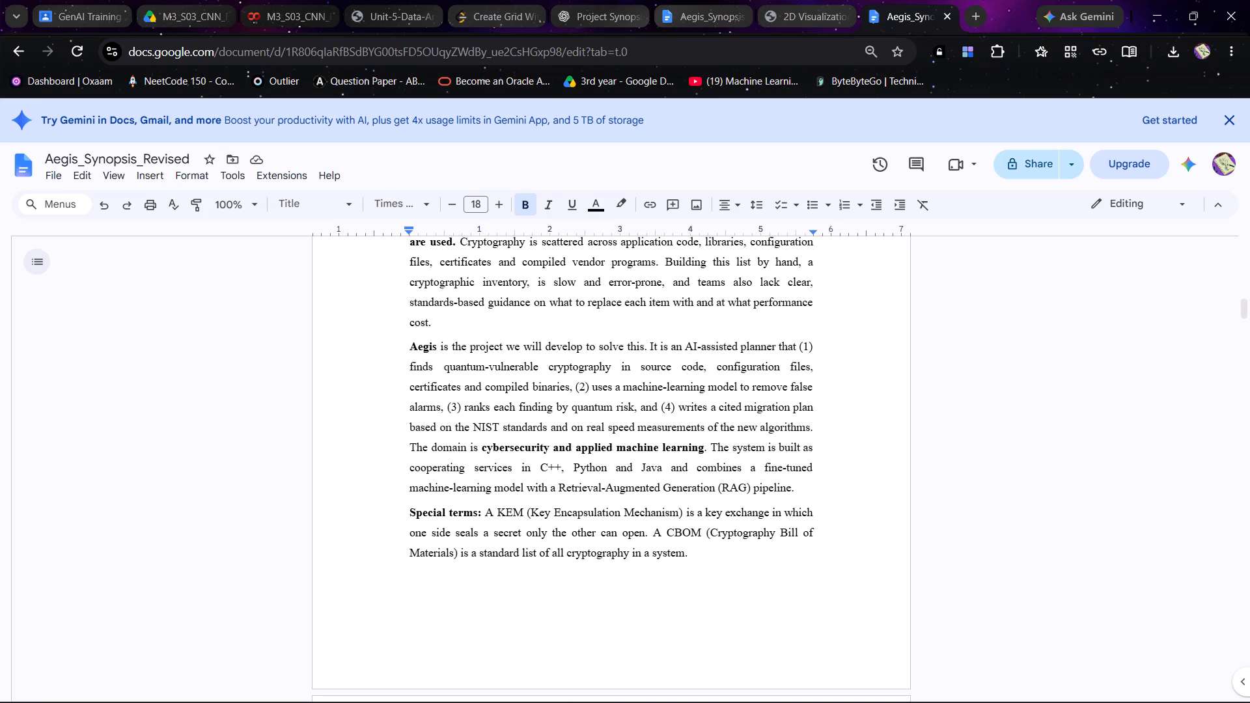
pyautogui.scroll(-2, 620, 559)
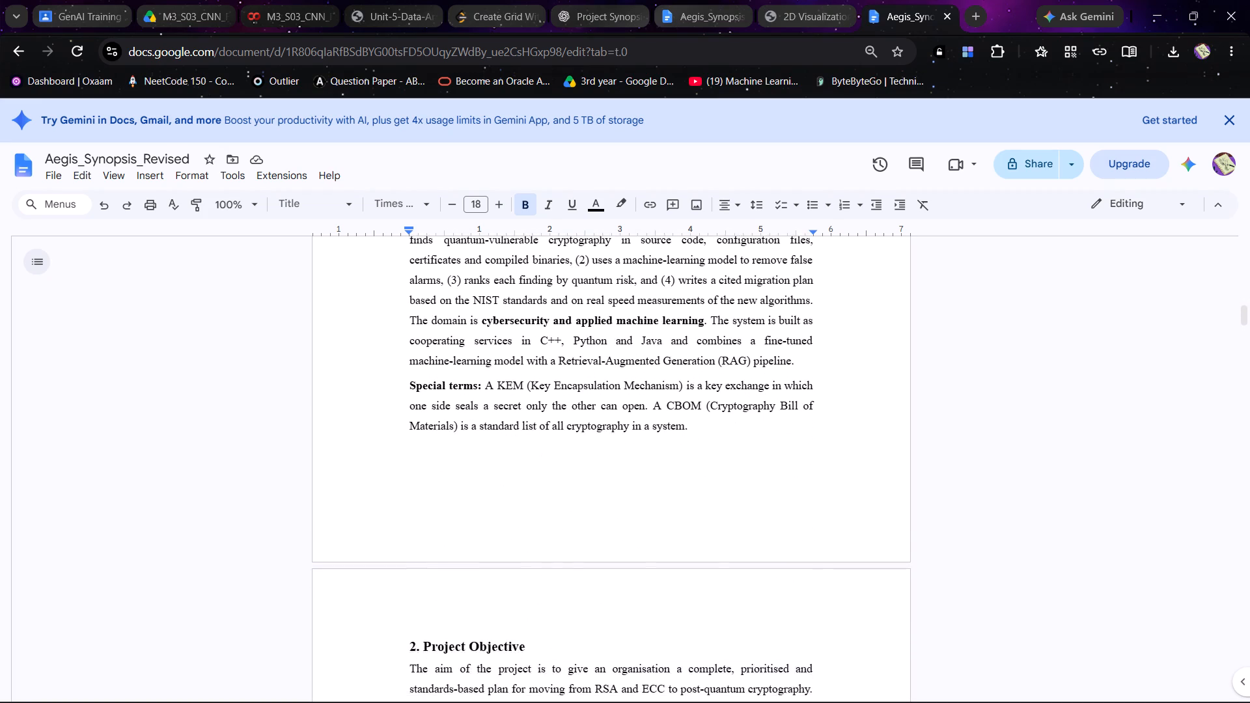
pyautogui.scroll(-2, 620, 559)
pyautogui.scroll(-2, 586, 510)
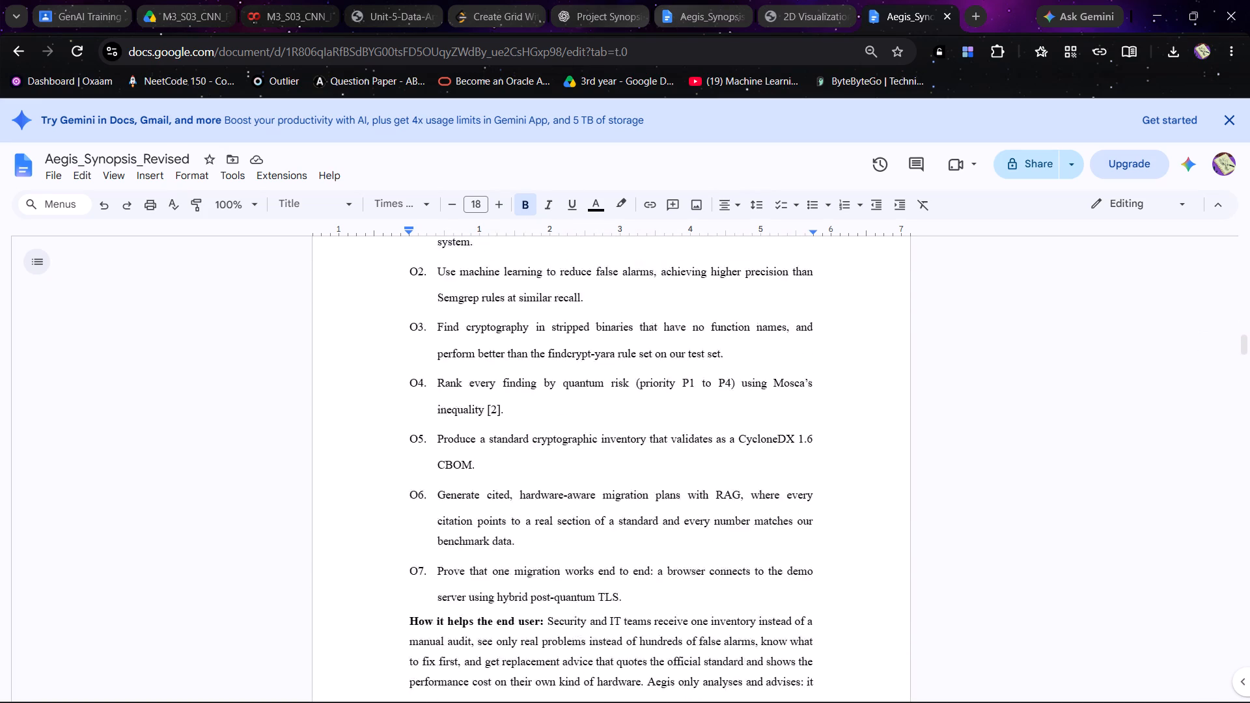
pyautogui.scroll(-3, 586, 510)
# Examine the end of Project Objective and the Literature Survey table with its summary, up to the Feasibility Study.
pyautogui.scroll(2, 586, 510)
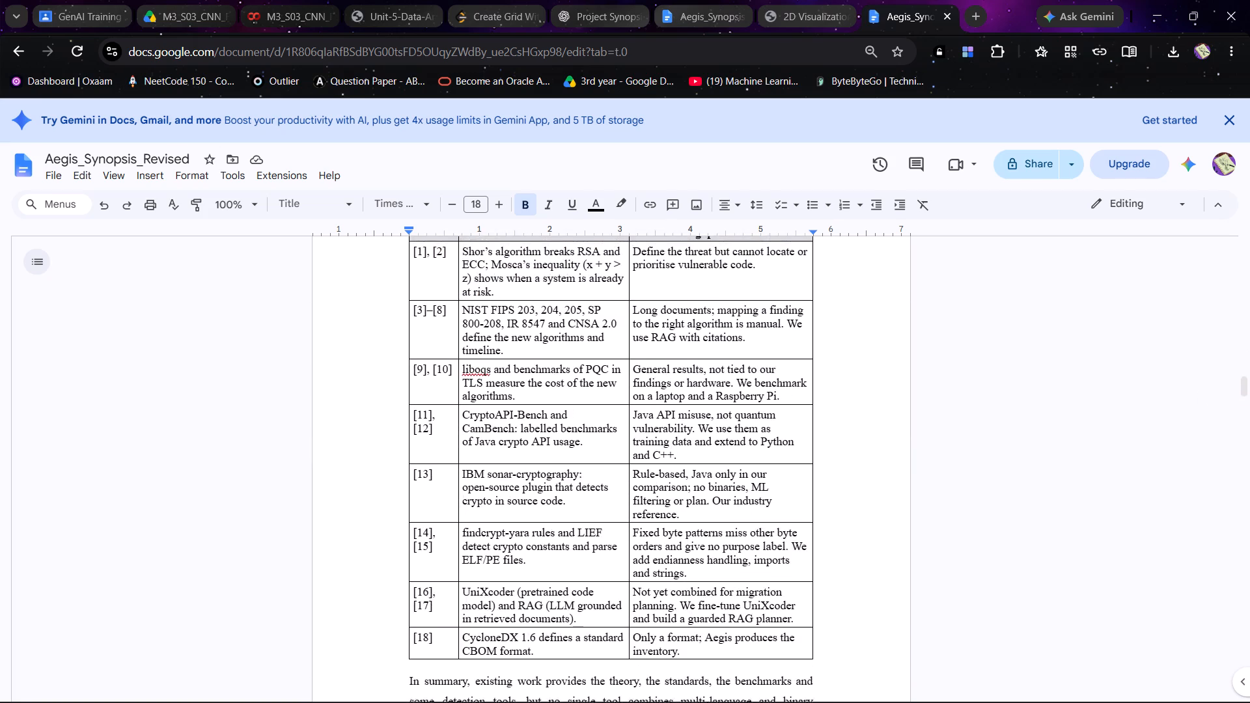
pyautogui.scroll(4, 586, 510)
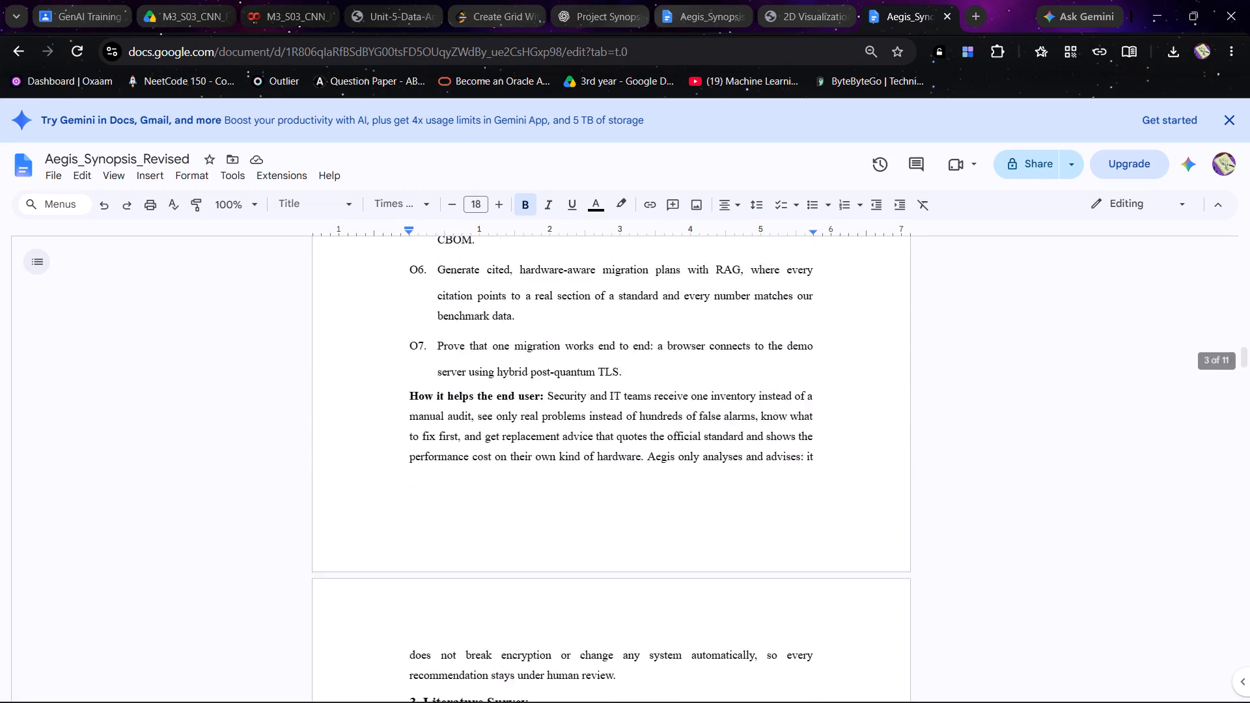
pyautogui.scroll(-3, 586, 510)
pyautogui.scroll(1, 586, 510)
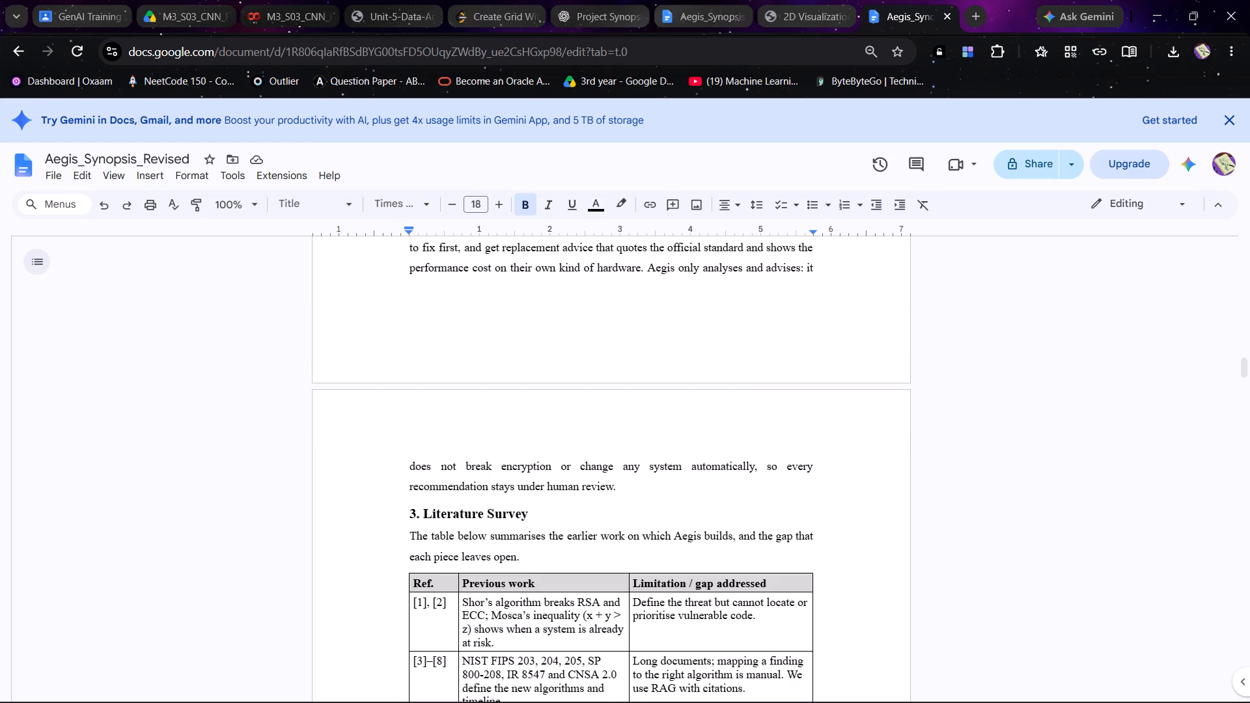
pyautogui.scroll(-3, 586, 510)
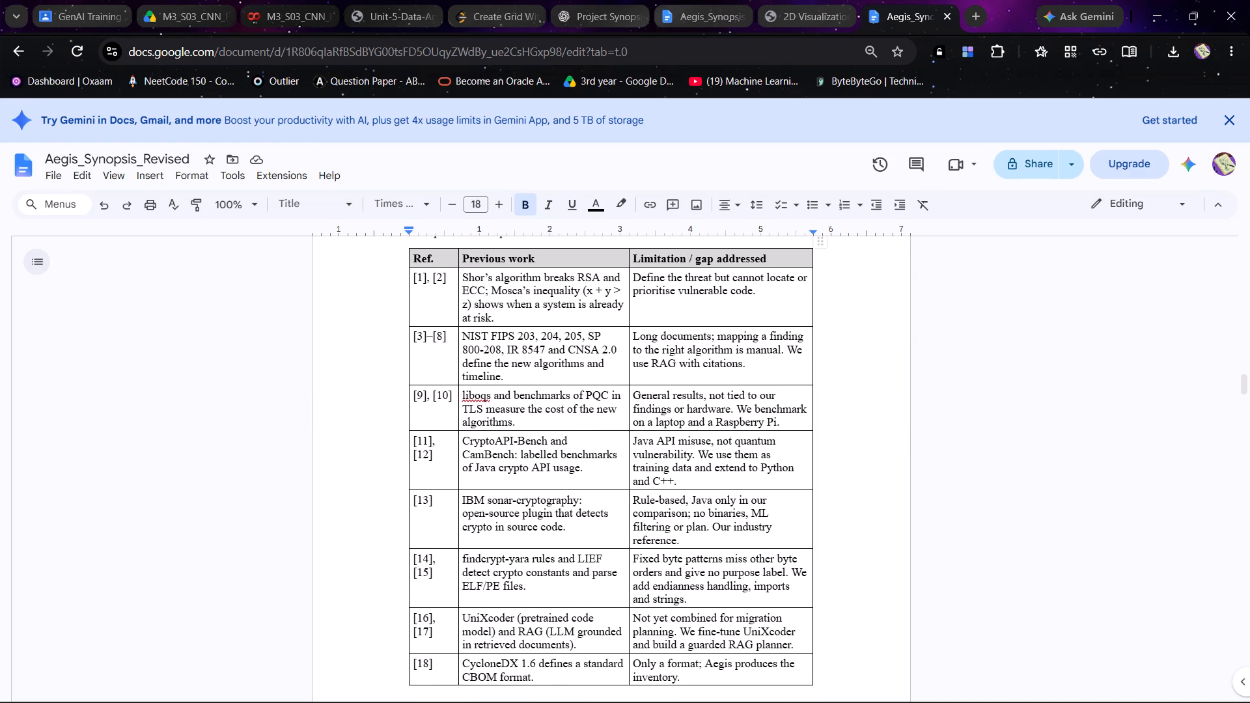
pyautogui.scroll(-2, 586, 510)
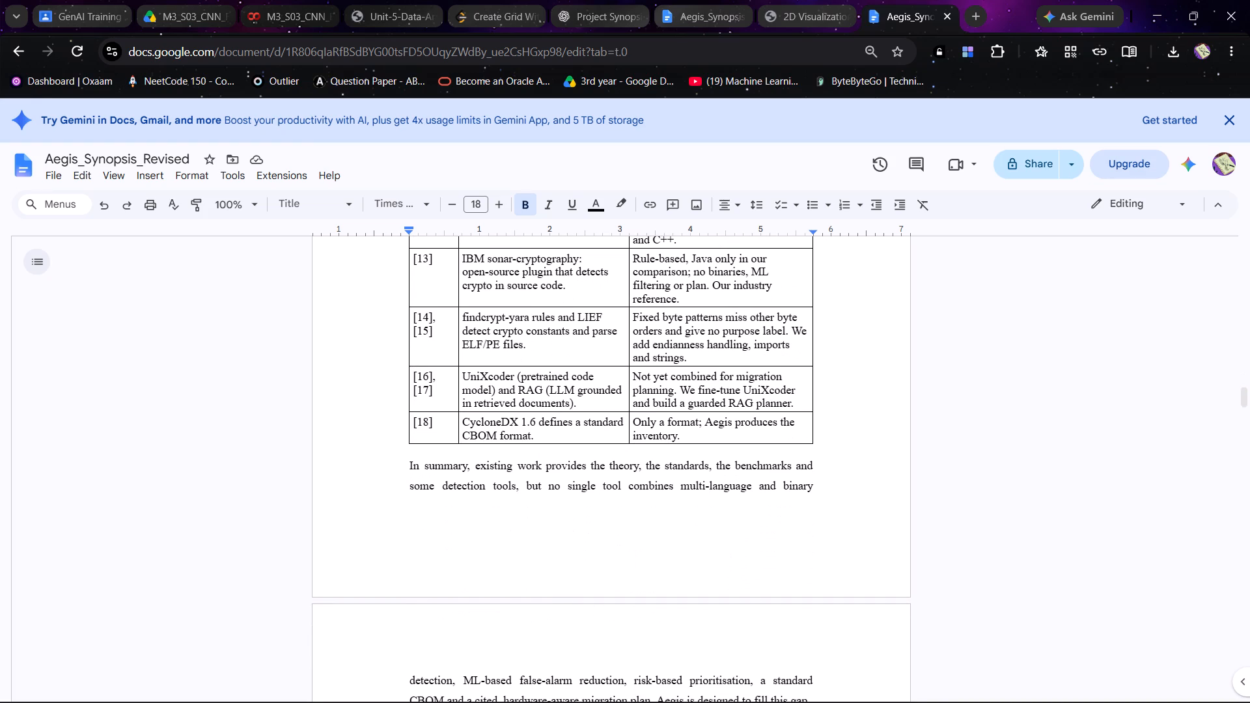
pyautogui.scroll(2, 586, 510)
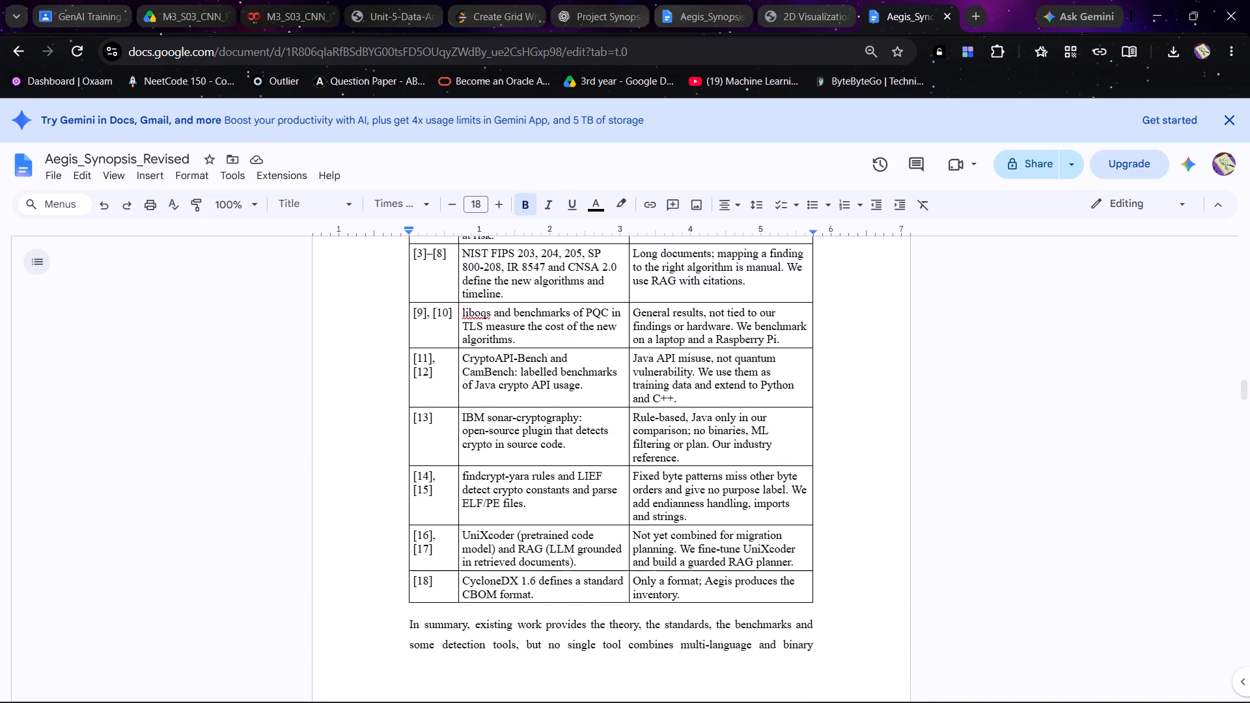
pyautogui.scroll(2, 586, 510)
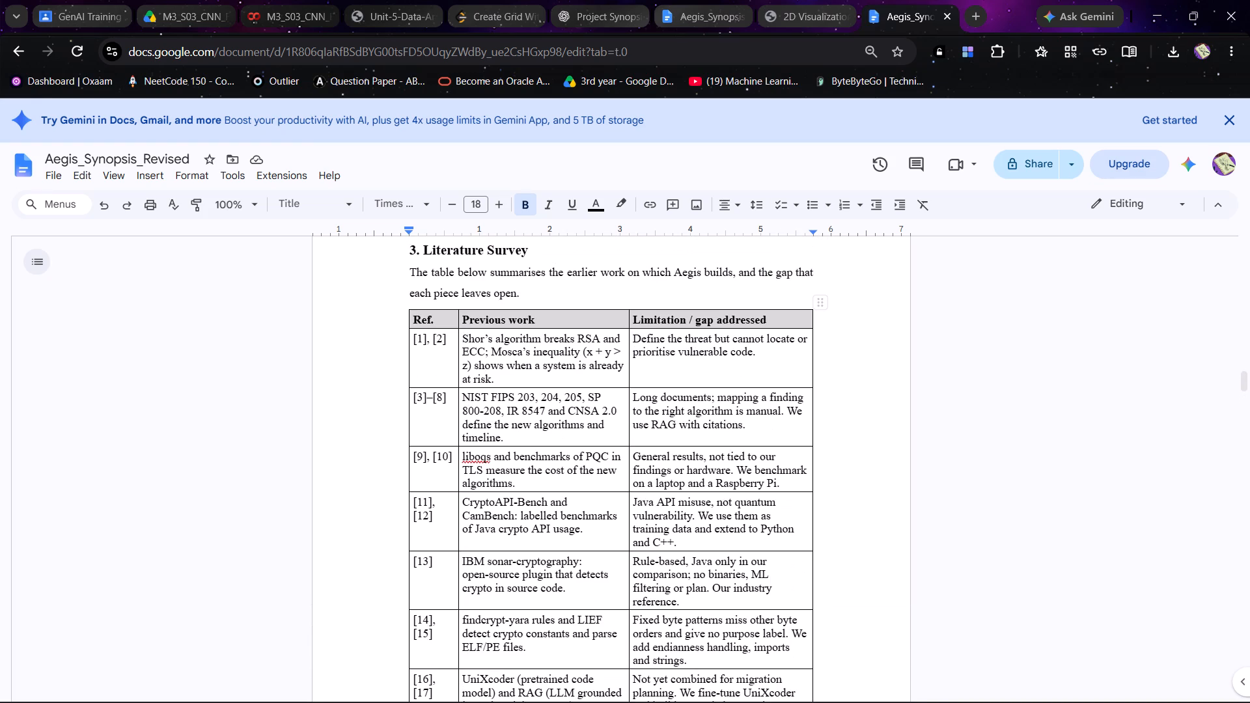
pyautogui.scroll(-4, 586, 510)
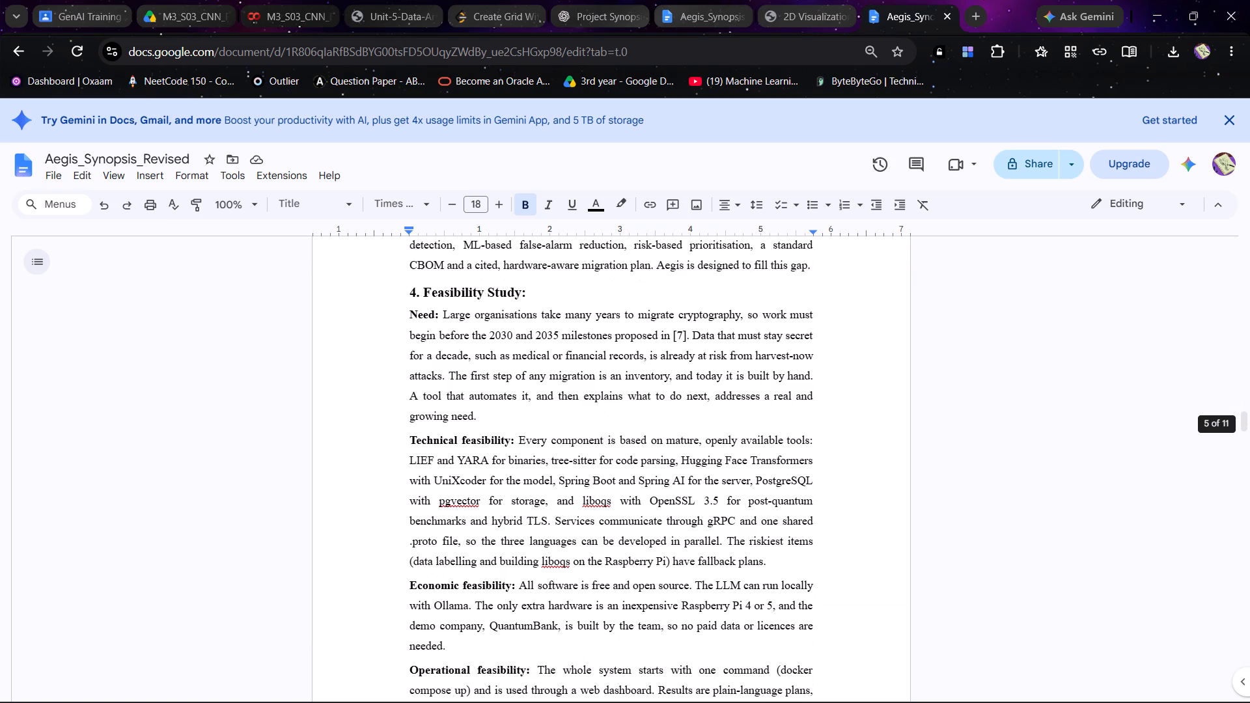
# Check the system architecture figure, evaluation and planning of work, Tools/Technology Used and references for layout and content.
pyautogui.scroll(-1, 586, 510)
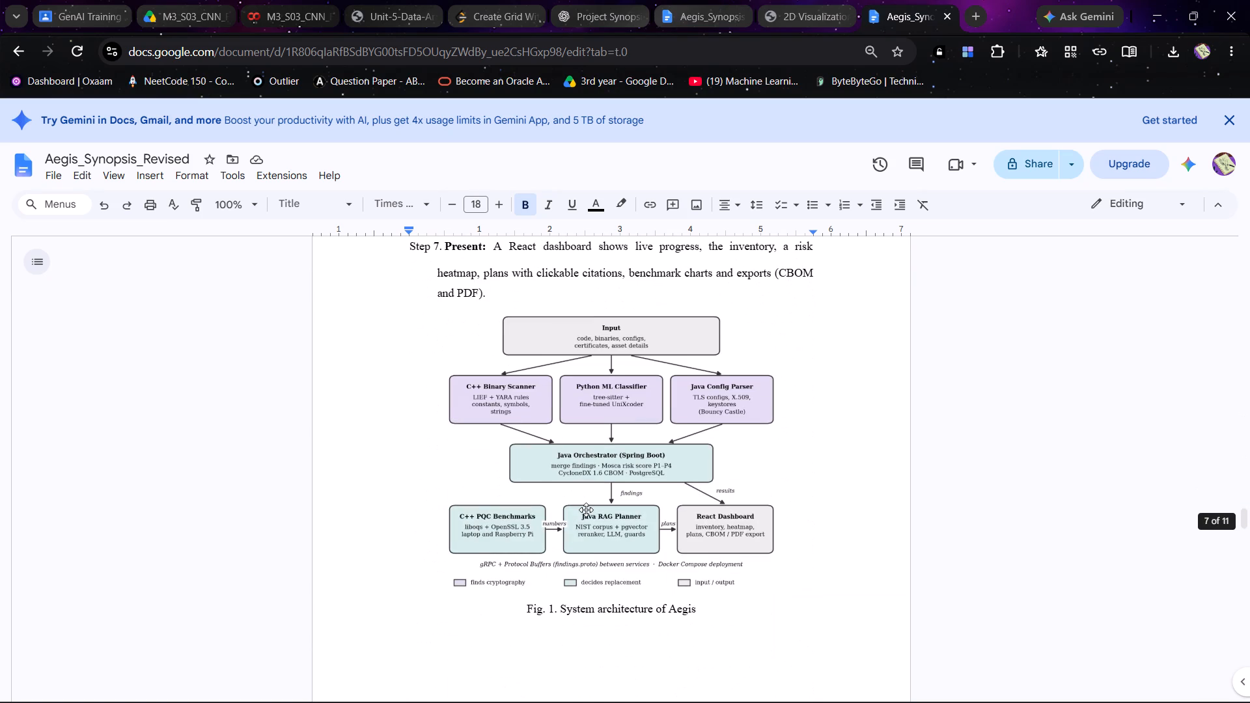
pyautogui.scroll(-1, 586, 510)
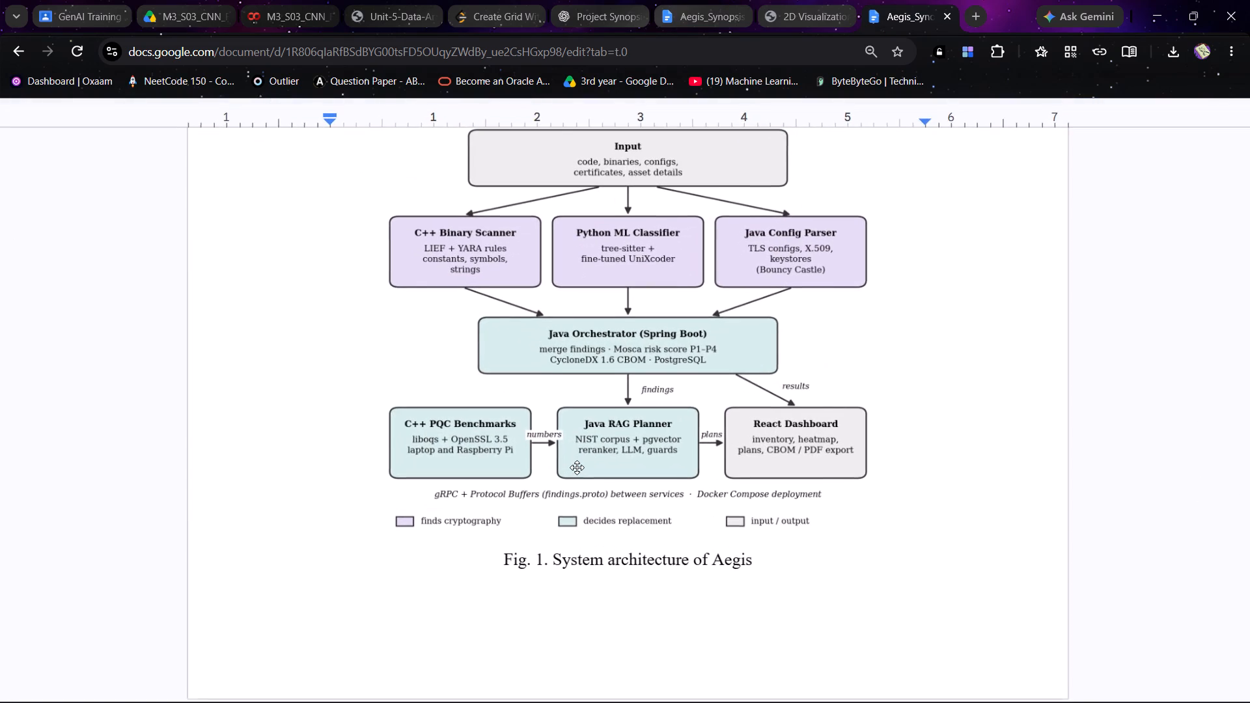
pyautogui.scroll(4, 577, 467)
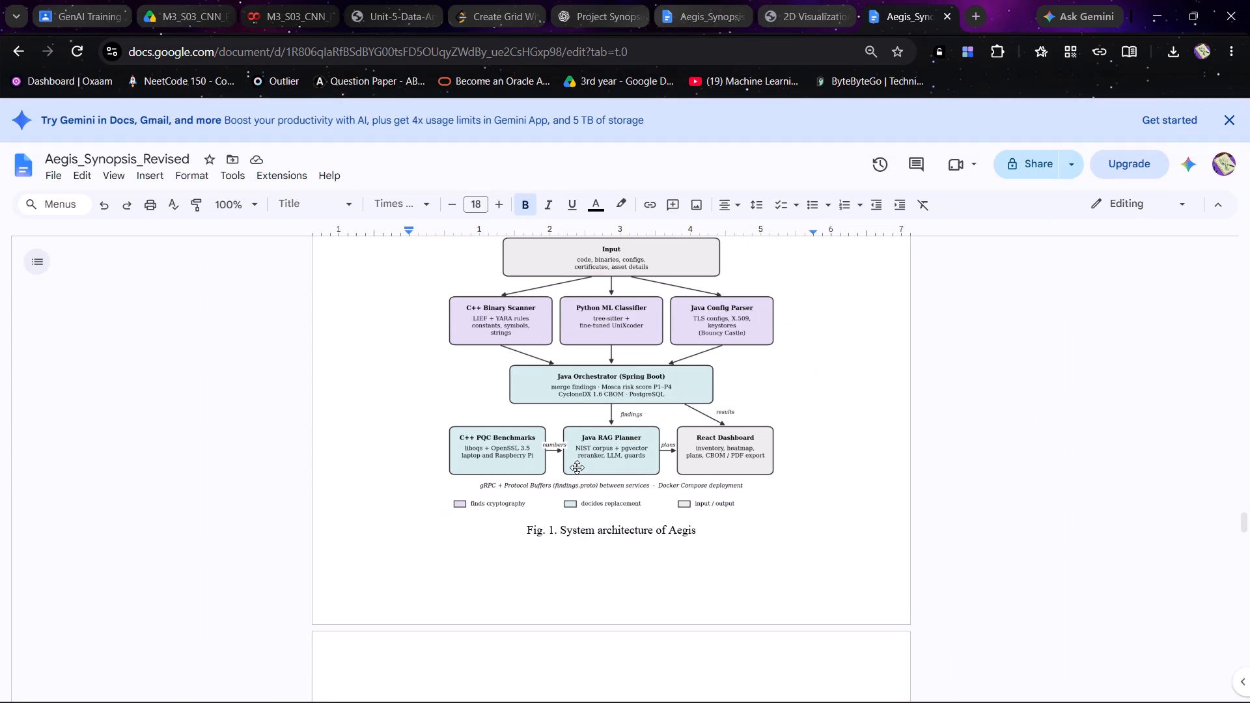
pyautogui.scroll(-3, 569, 572)
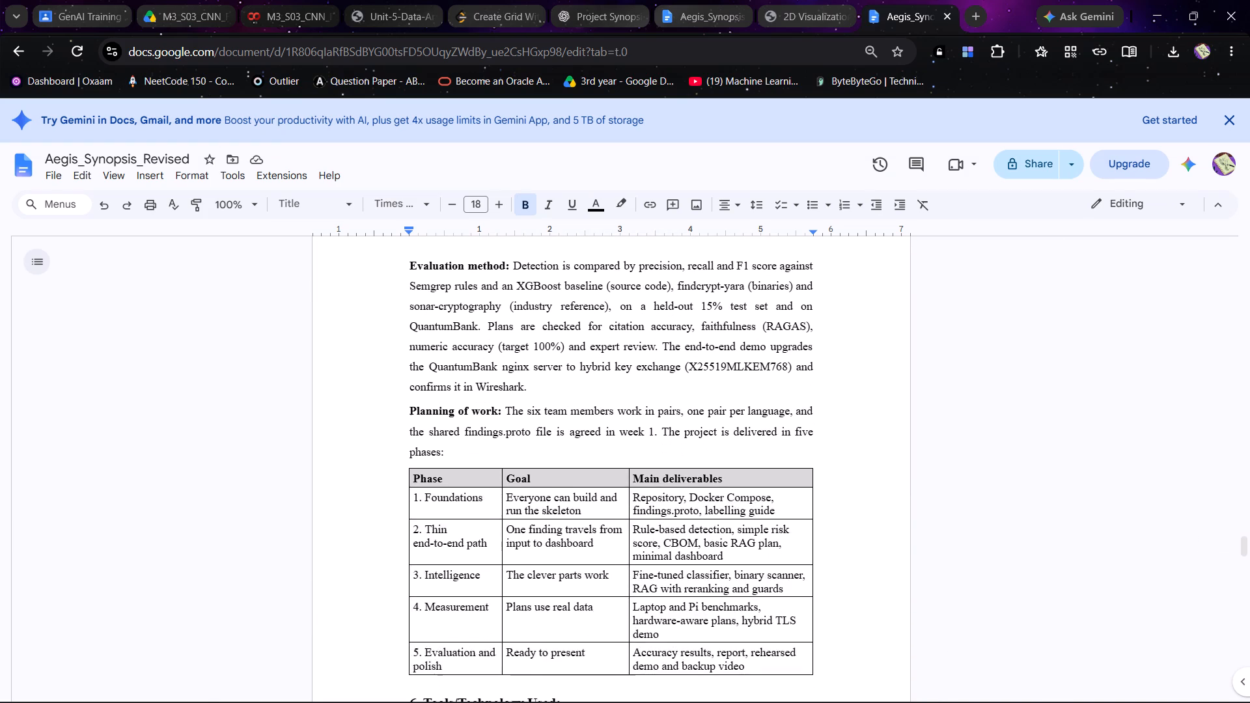
pyautogui.scroll(-5, 569, 572)
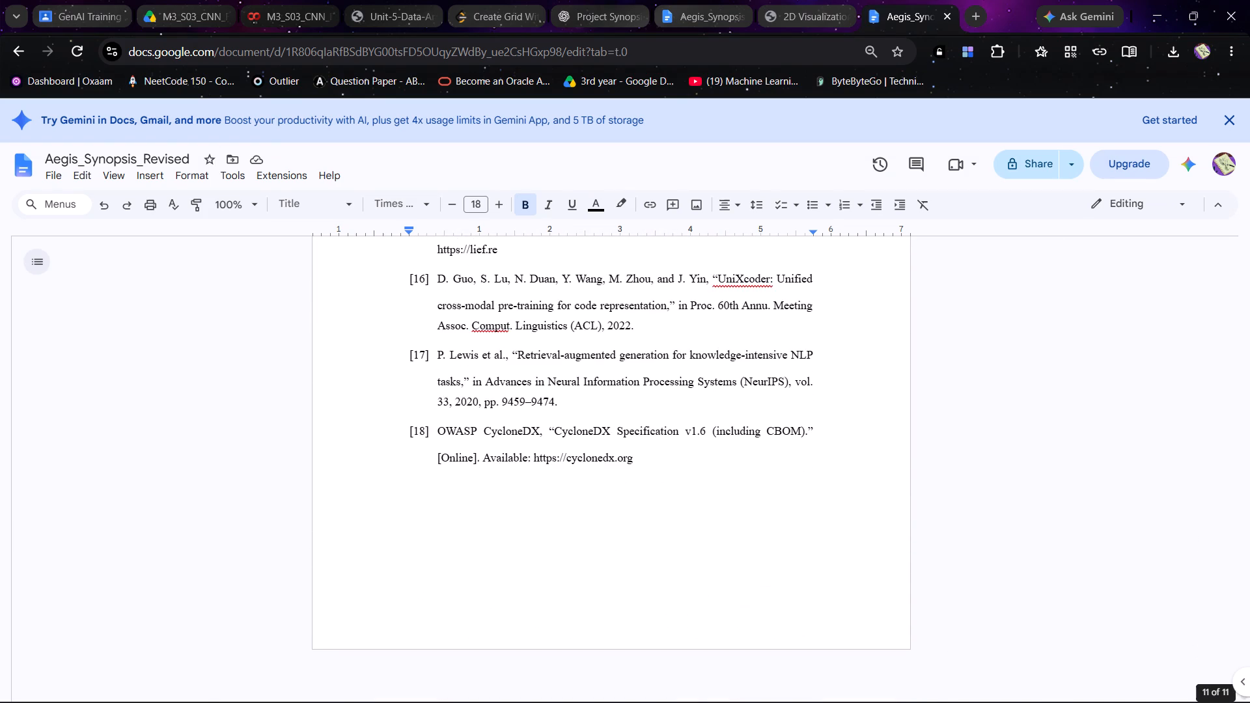
pyautogui.scroll(10, 569, 572)
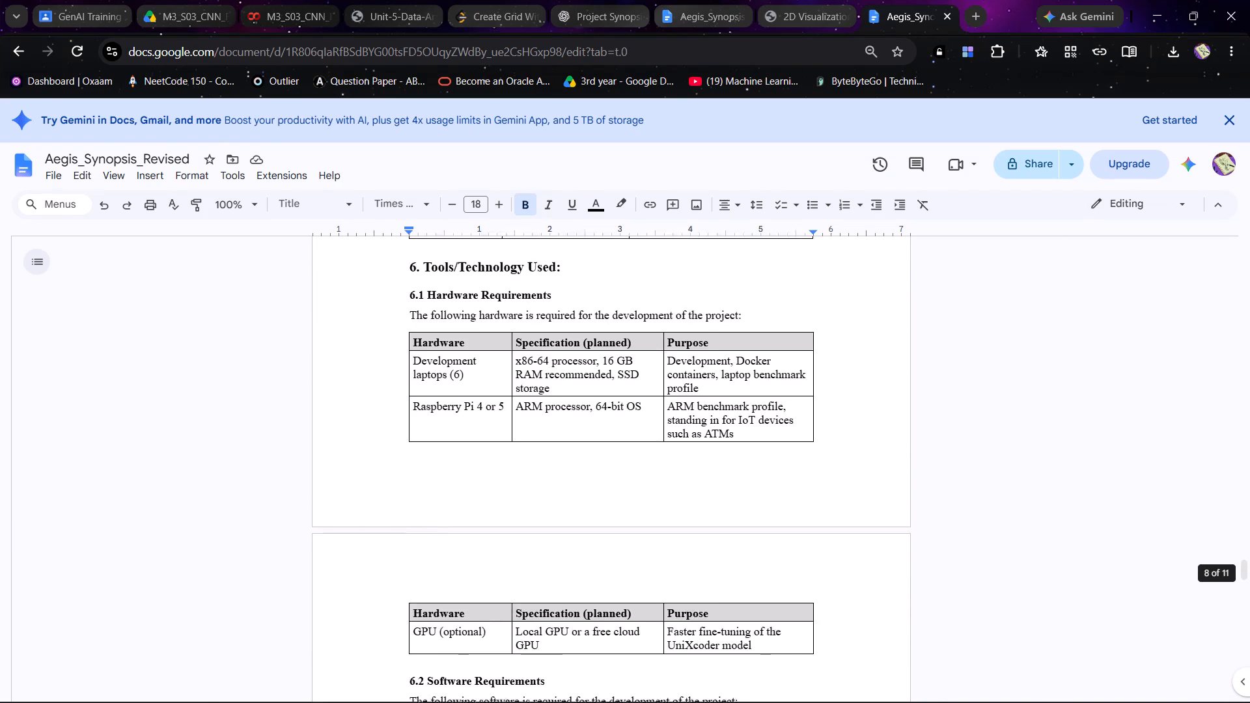